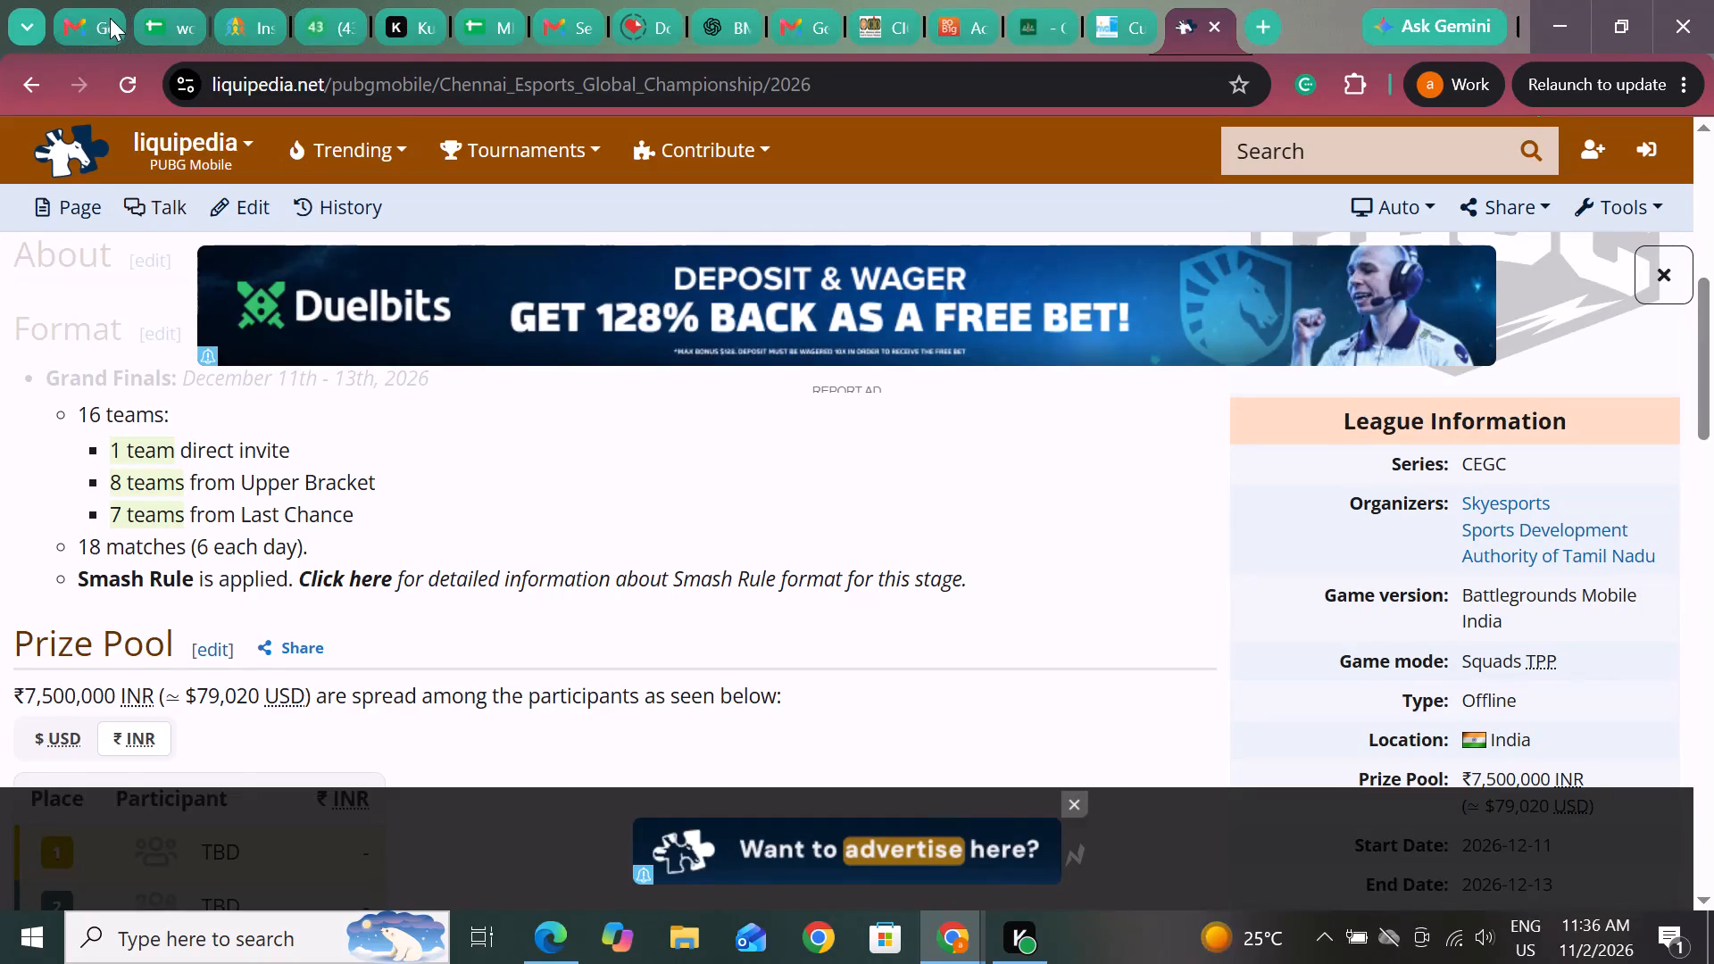
Return from the Chennai Esports Global Championship page to the cegc search results.
click(27, 93)
scroll(437, 392, up, 6)
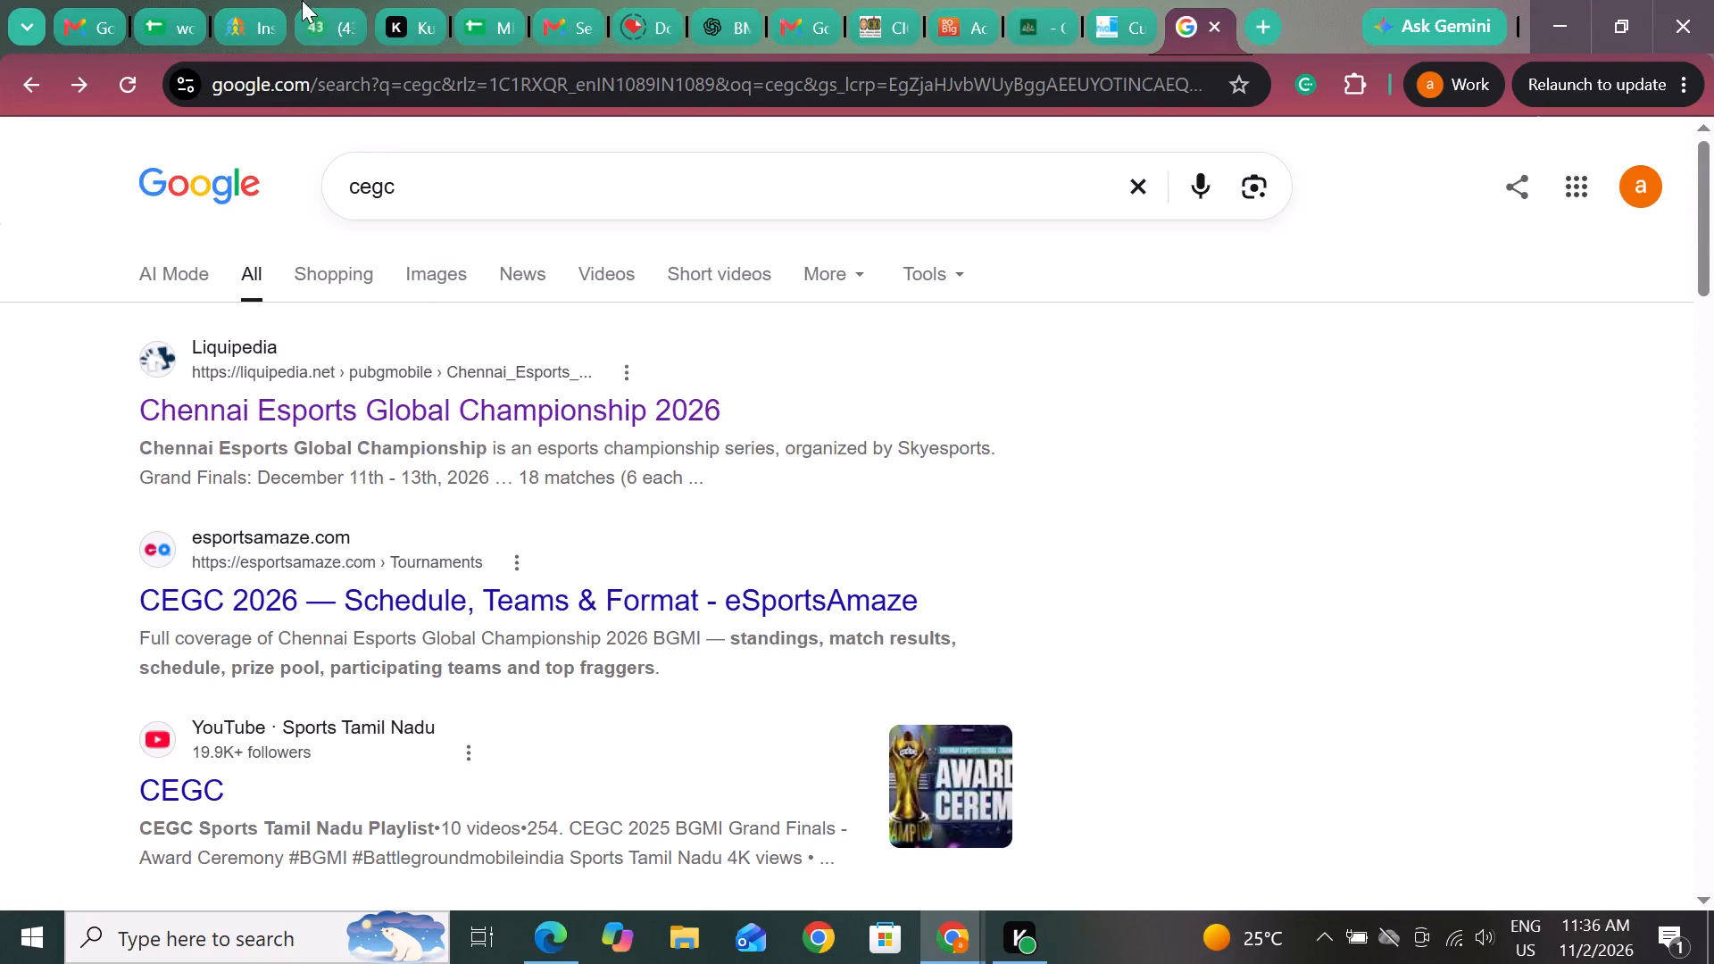
Switch to the Insurance Samadhan complaint list and open the communication log of the listed complaint.
click(230, 28)
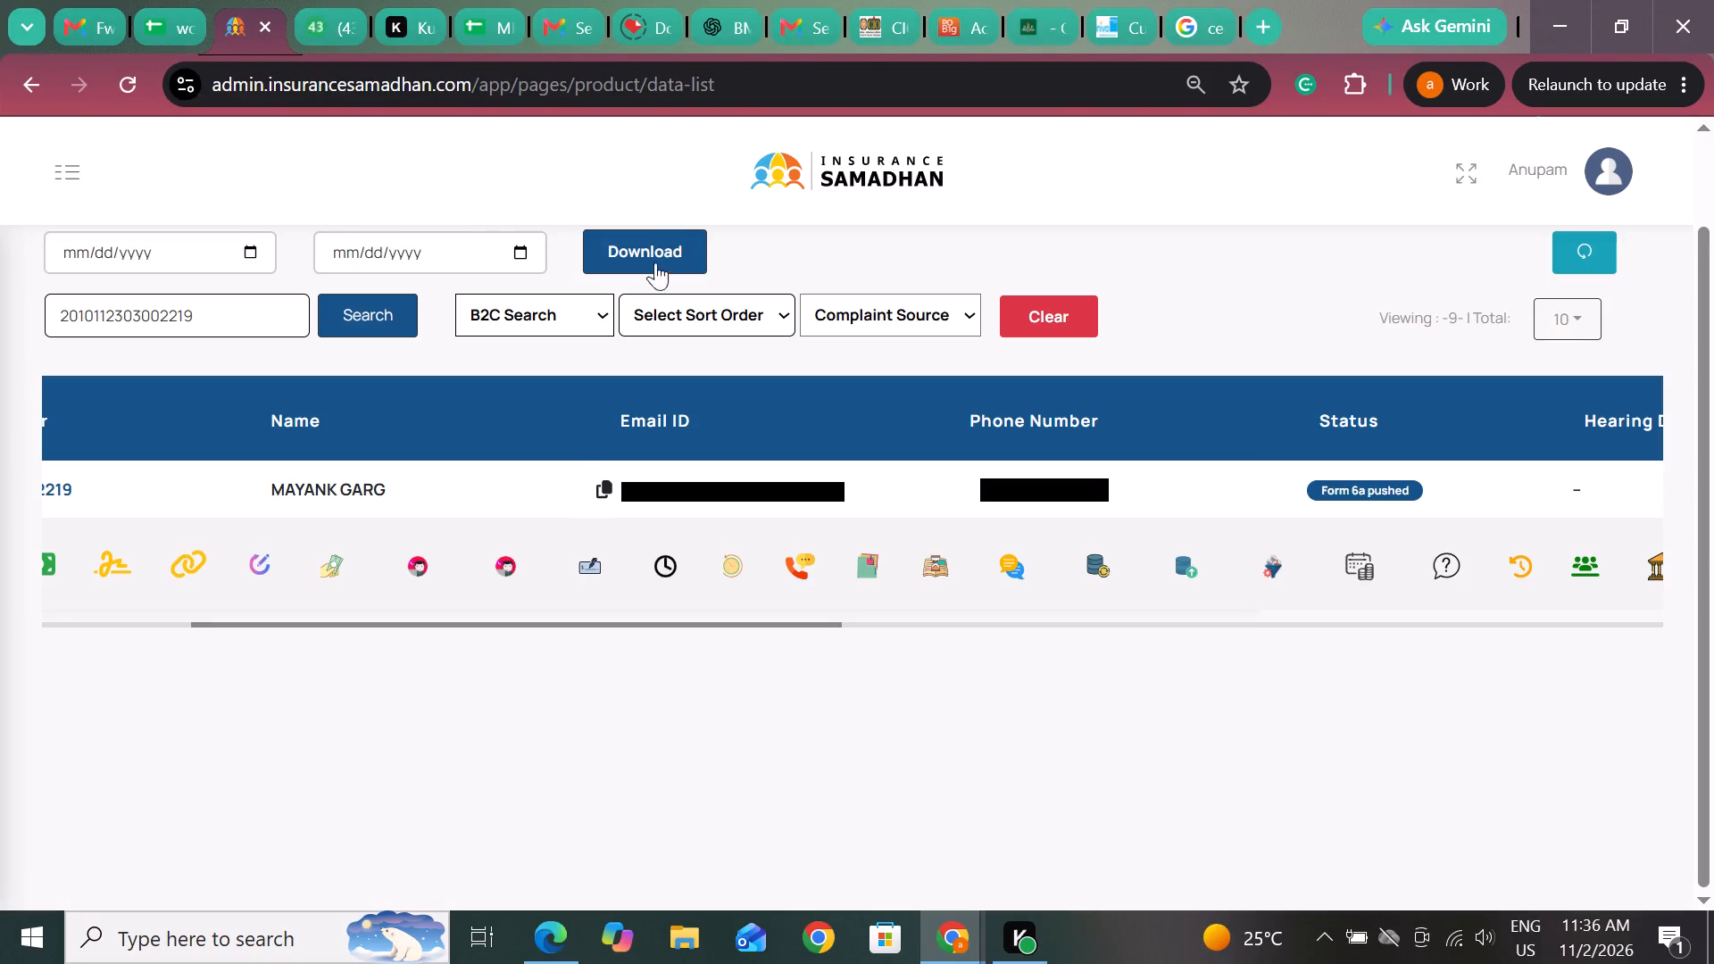
scroll(510, 496, right, 1)
scroll(510, 496, left, 4)
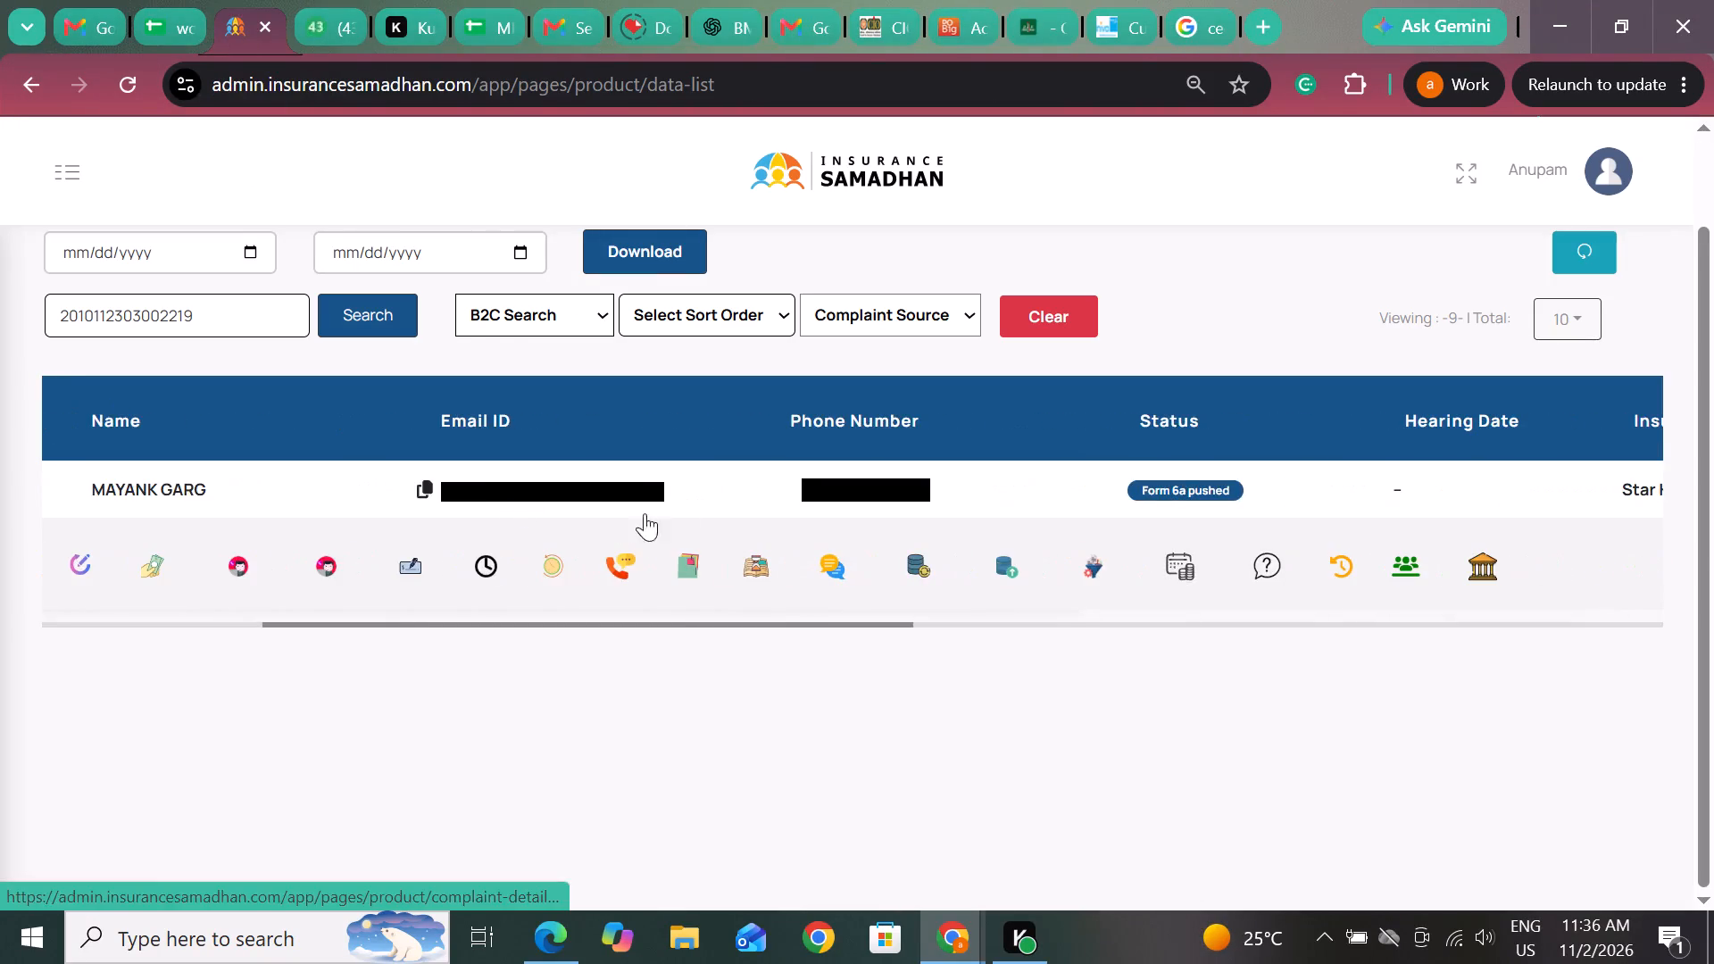
click(834, 567)
scroll(556, 496, up, 6)
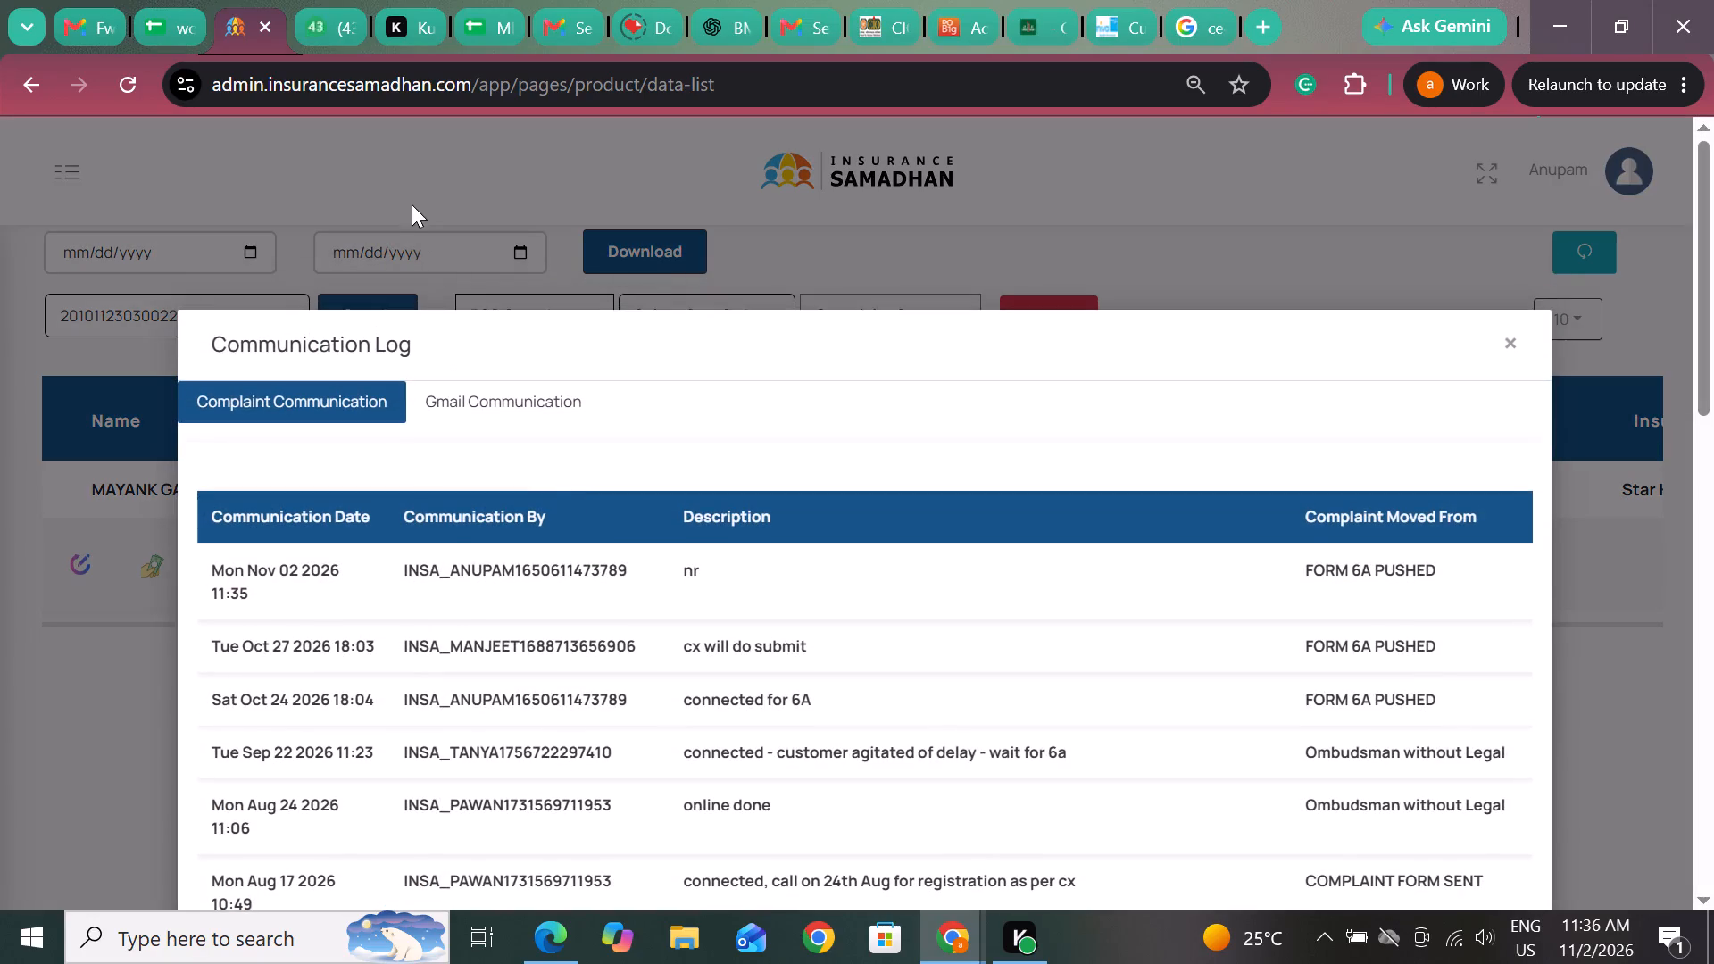
Close the communication log, collapse the complaint's action row and copy the complainant's phone number.
click(411, 192)
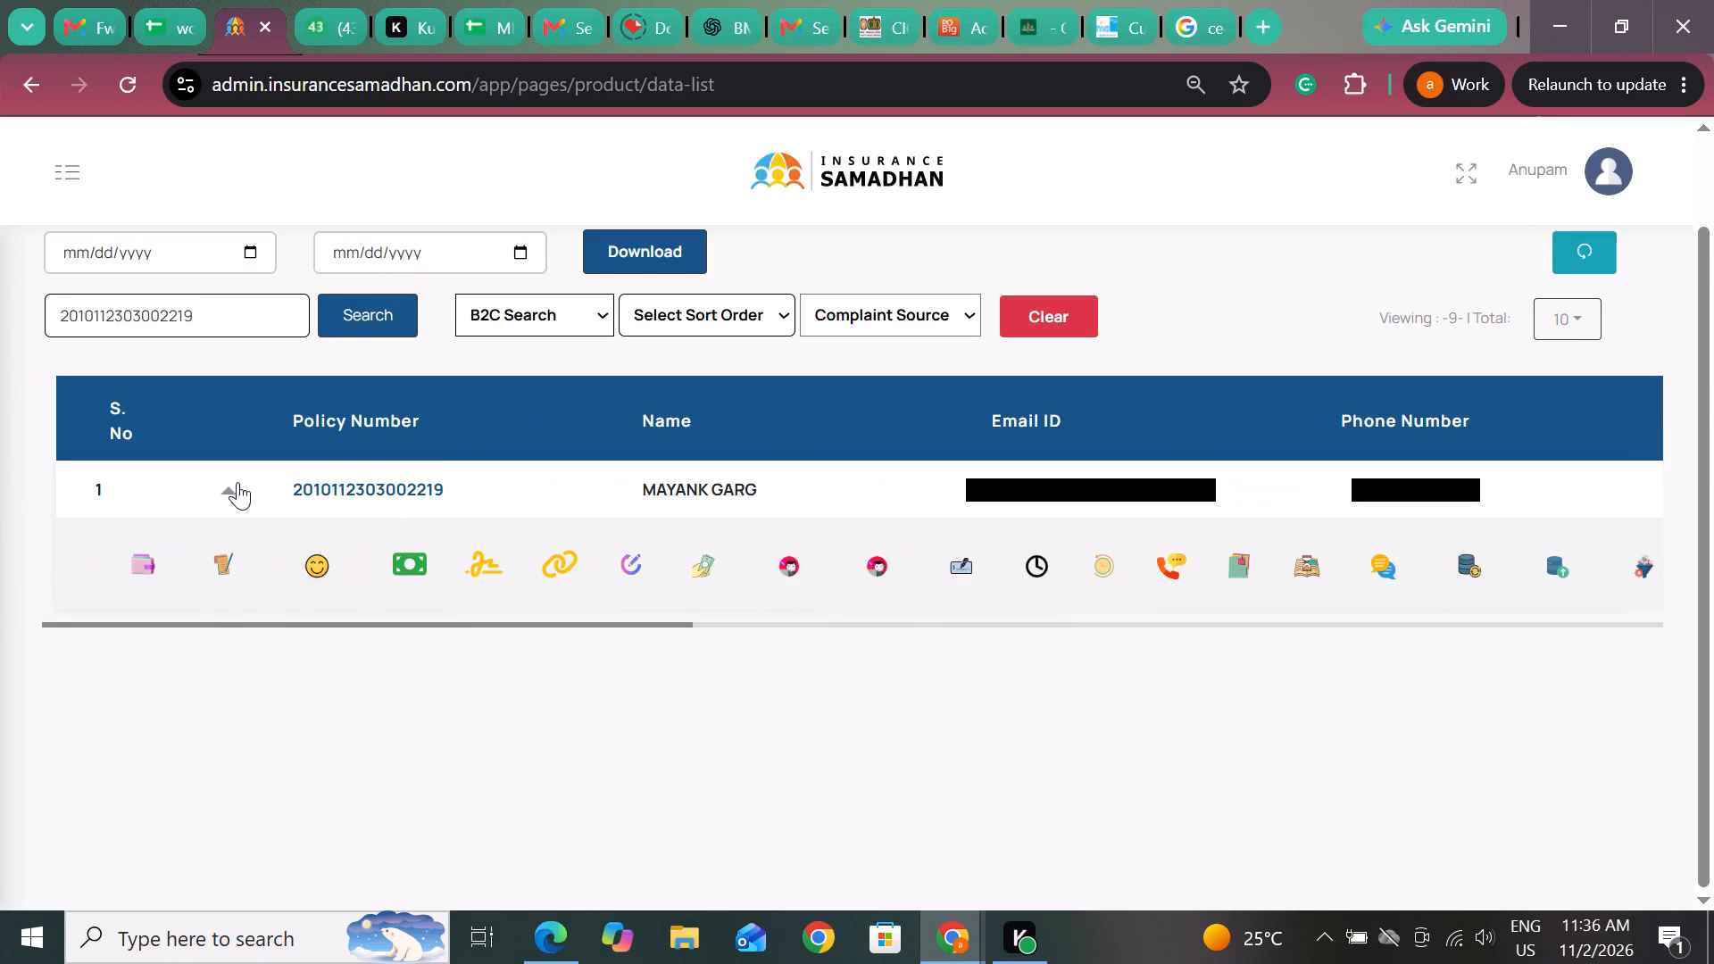
click(237, 482)
scroll(723, 480, left, 2)
click(950, 484)
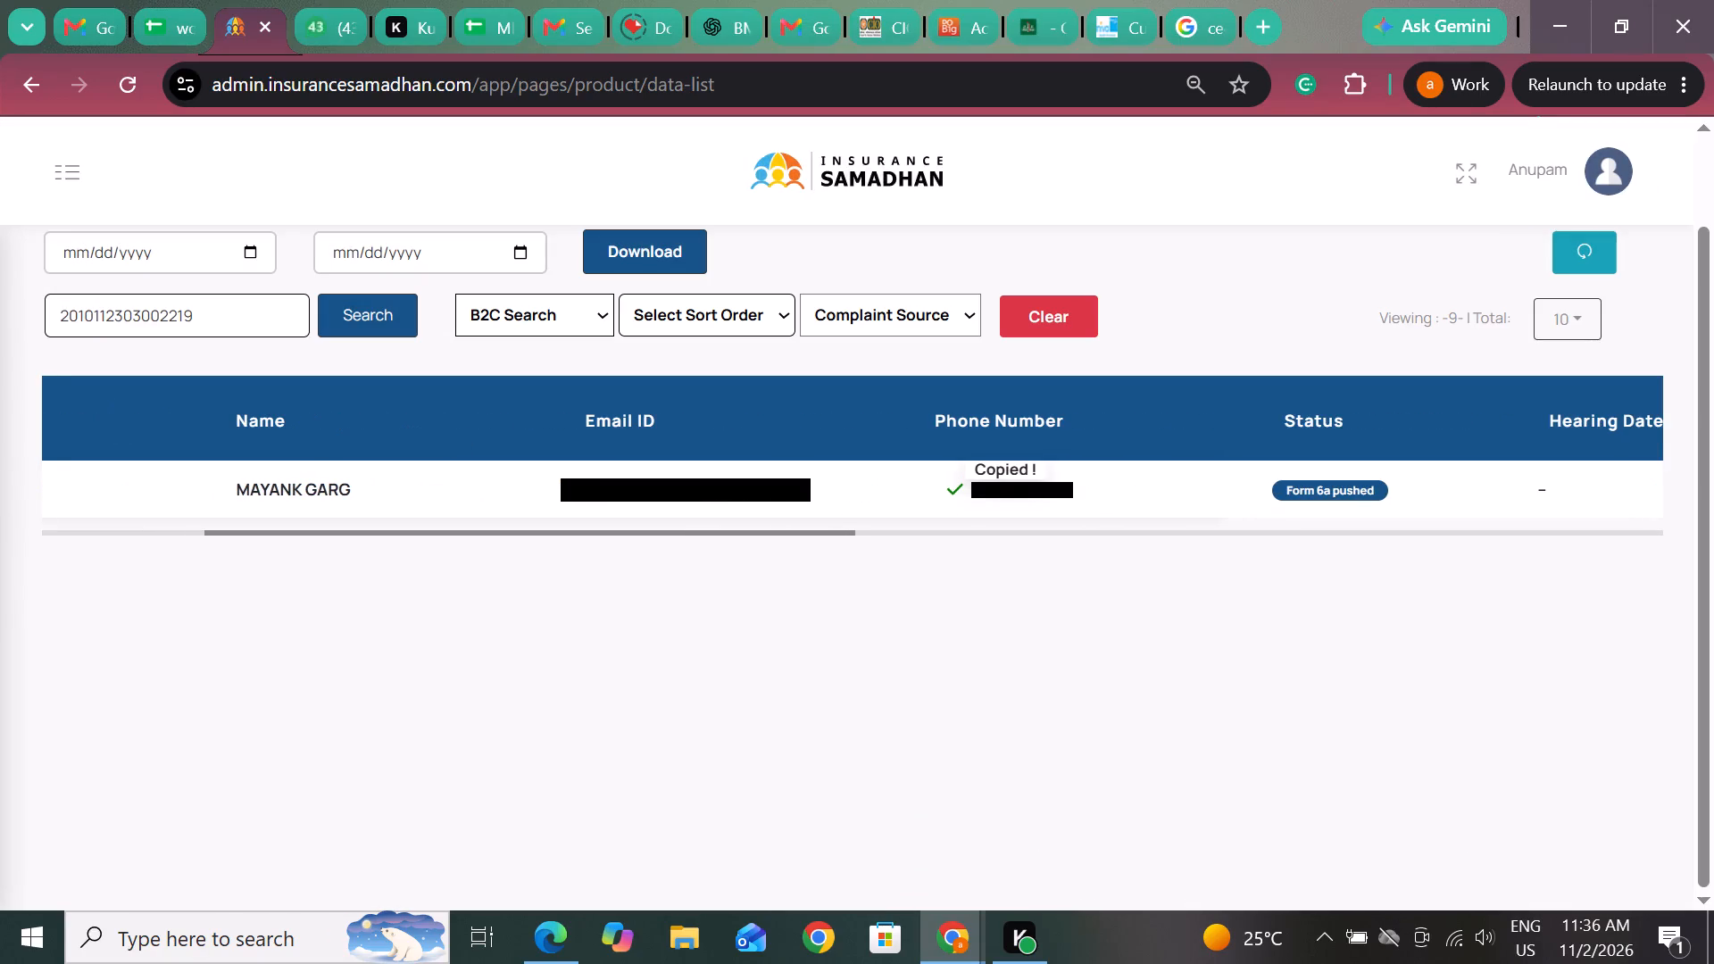
Reopen the same complaint's communication log, review the complaint communication entries and close it.
click(928, 502)
click(975, 561)
scroll(587, 535, up, 7)
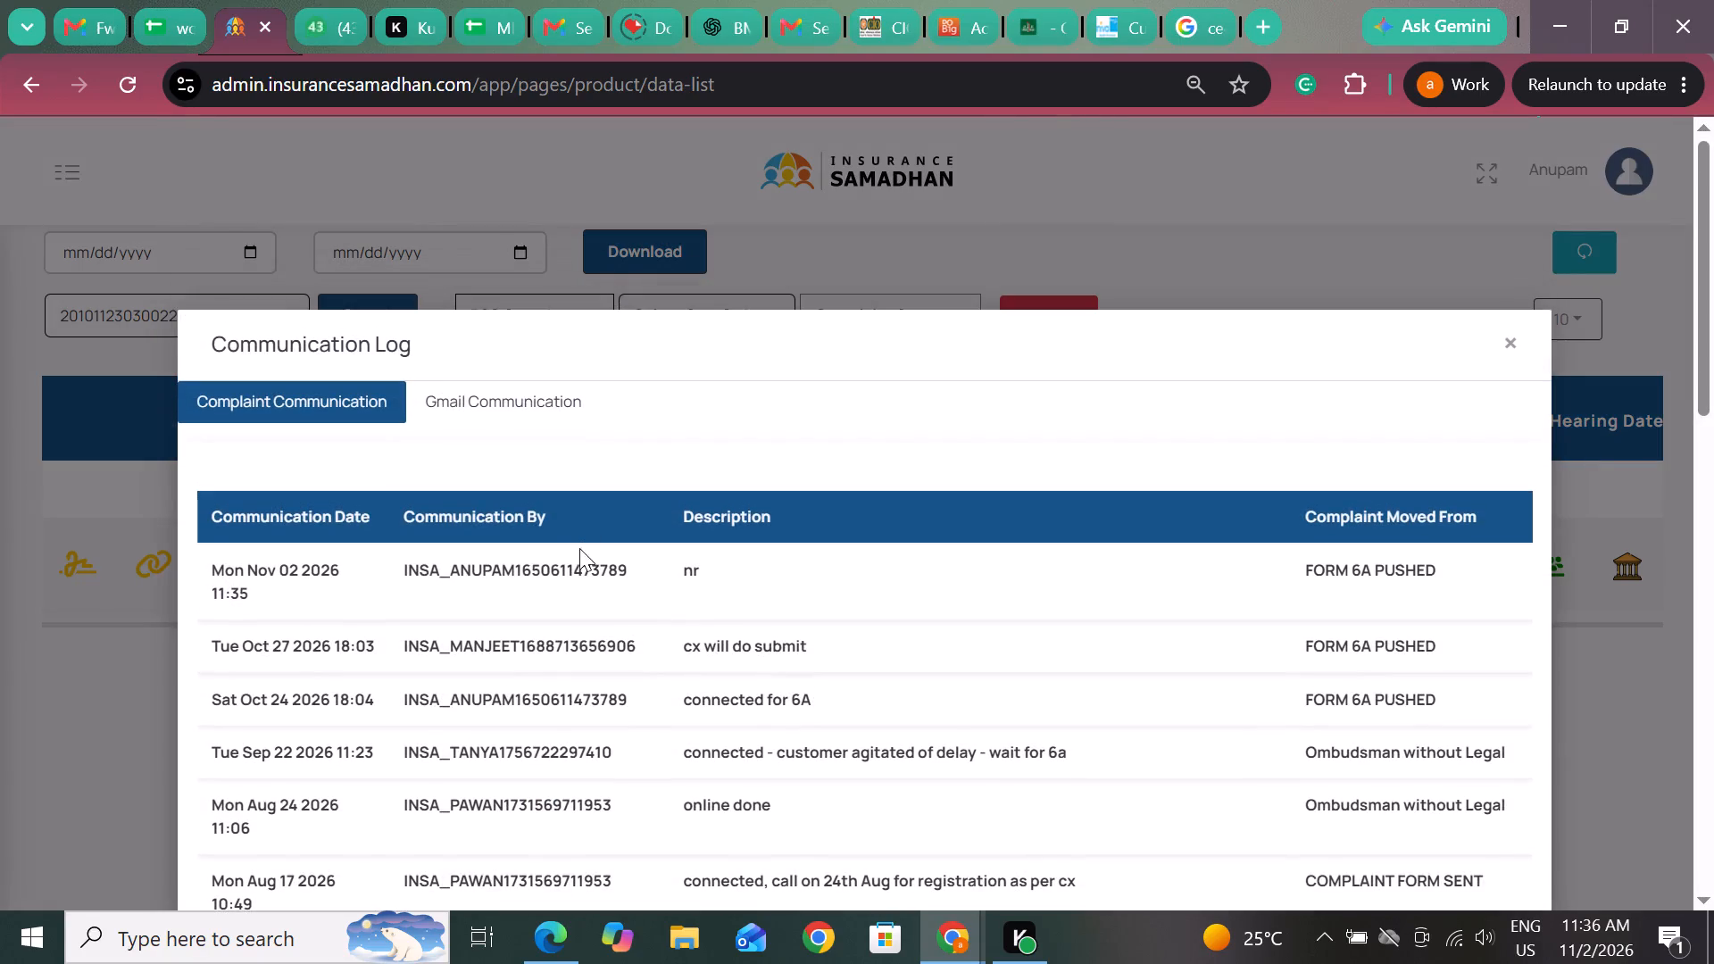
click(412, 209)
Switch to the worksheet ombudsman 2026 spreadsheet.
click(171, 16)
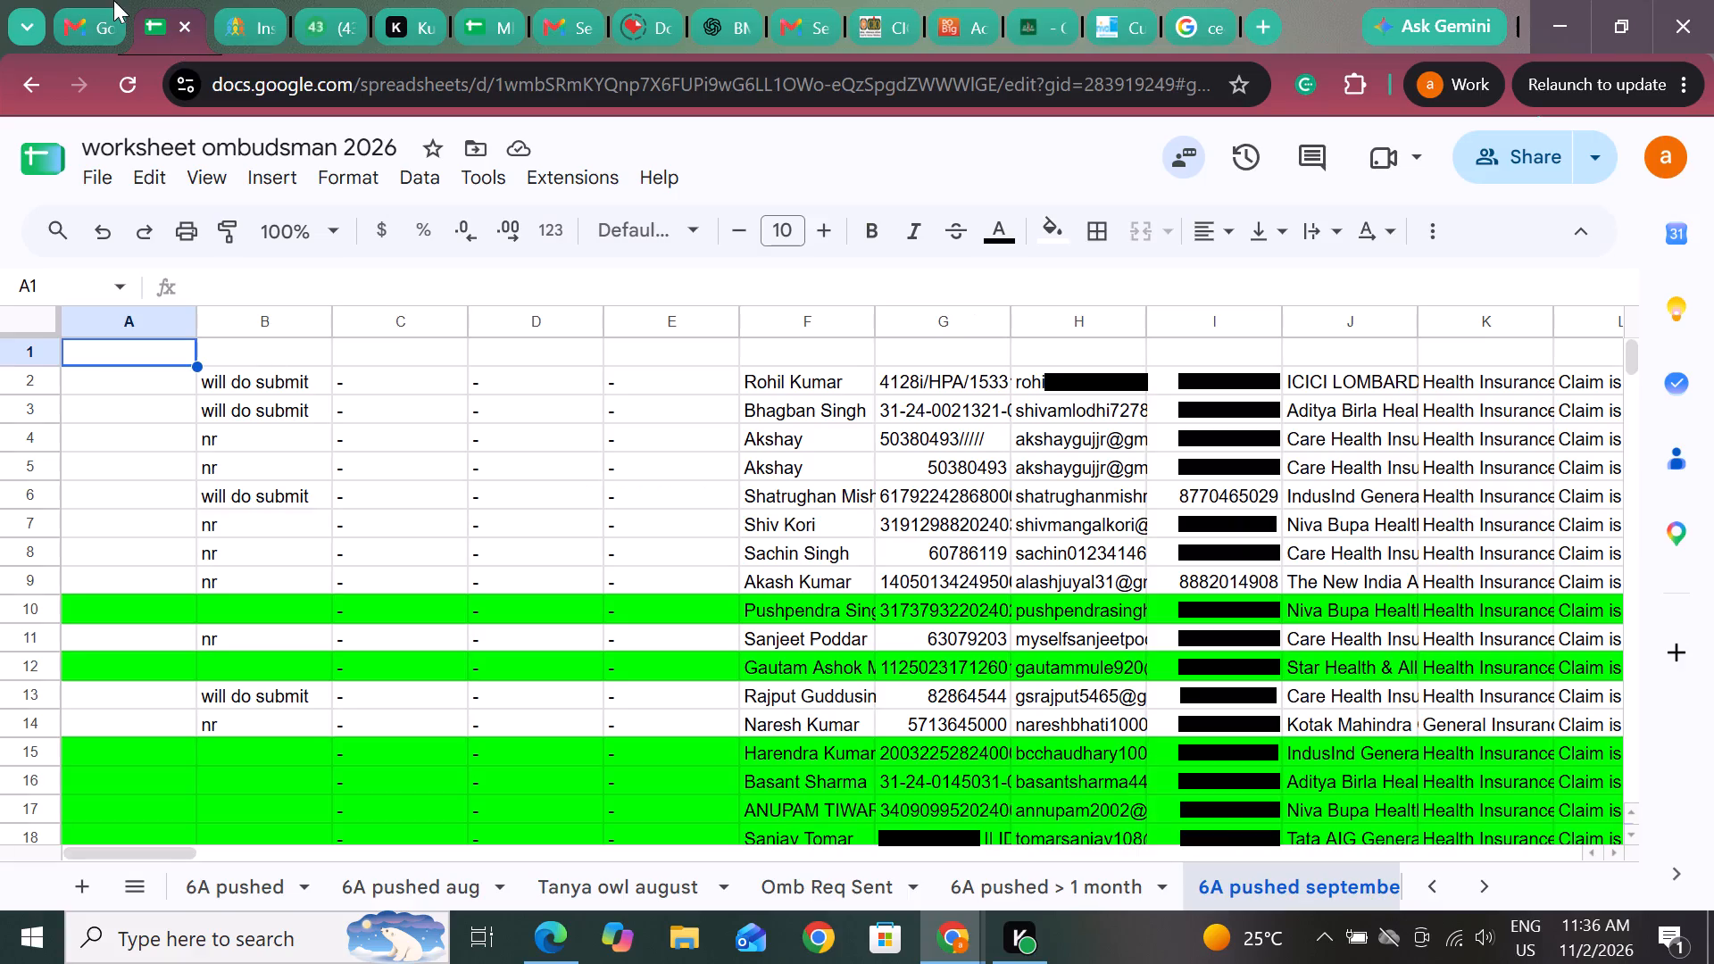
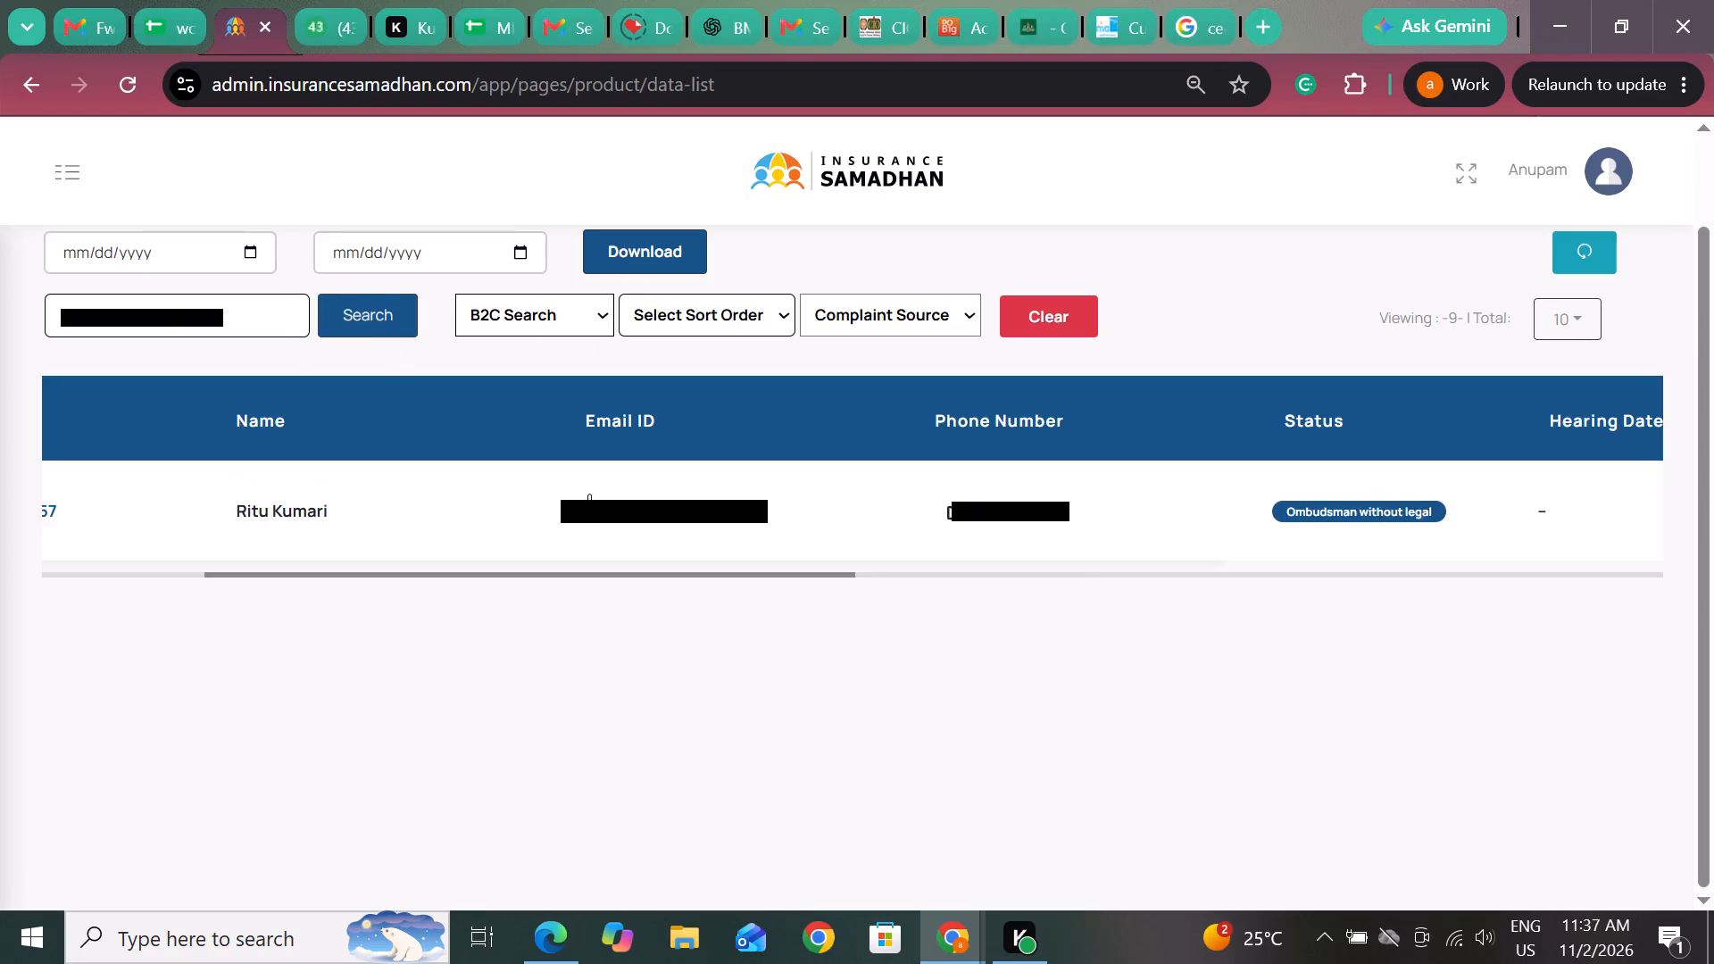
Copy the listed customer's phone number from the complaint row and enter it as the call recipient in the Smartflo dialer, replacing the existing number.
scroll(427, 518, right, 2)
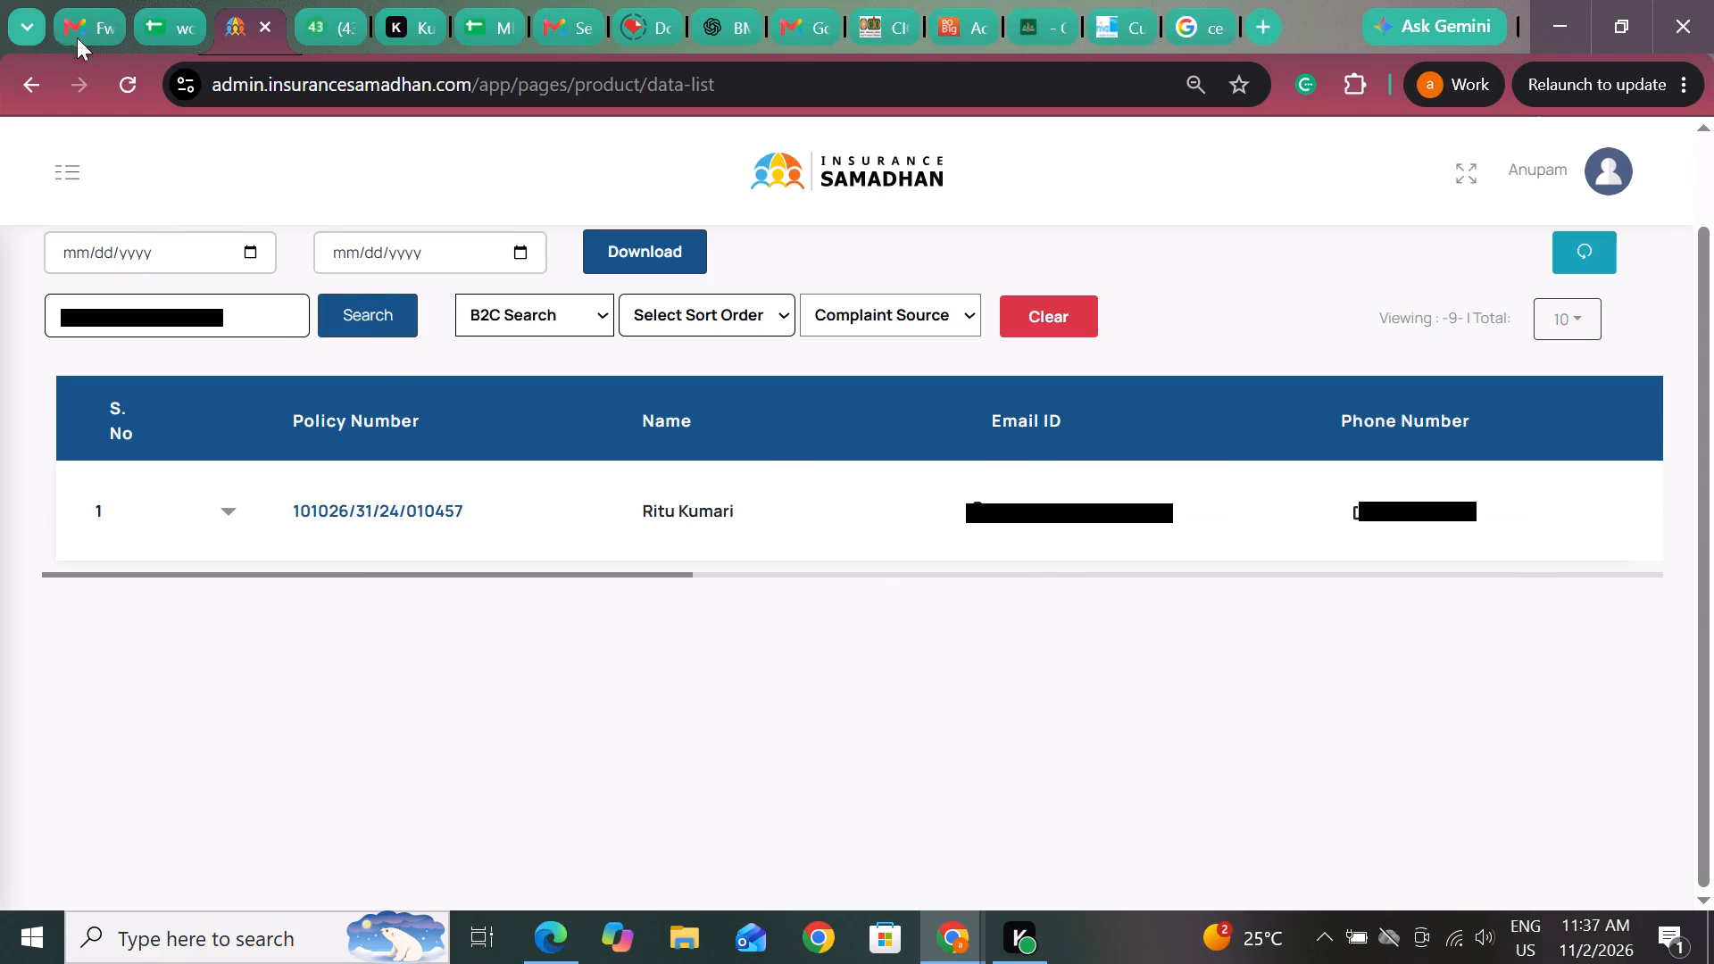
scroll(822, 494, left, 2)
scroll(908, 509, left, 1)
click(908, 509)
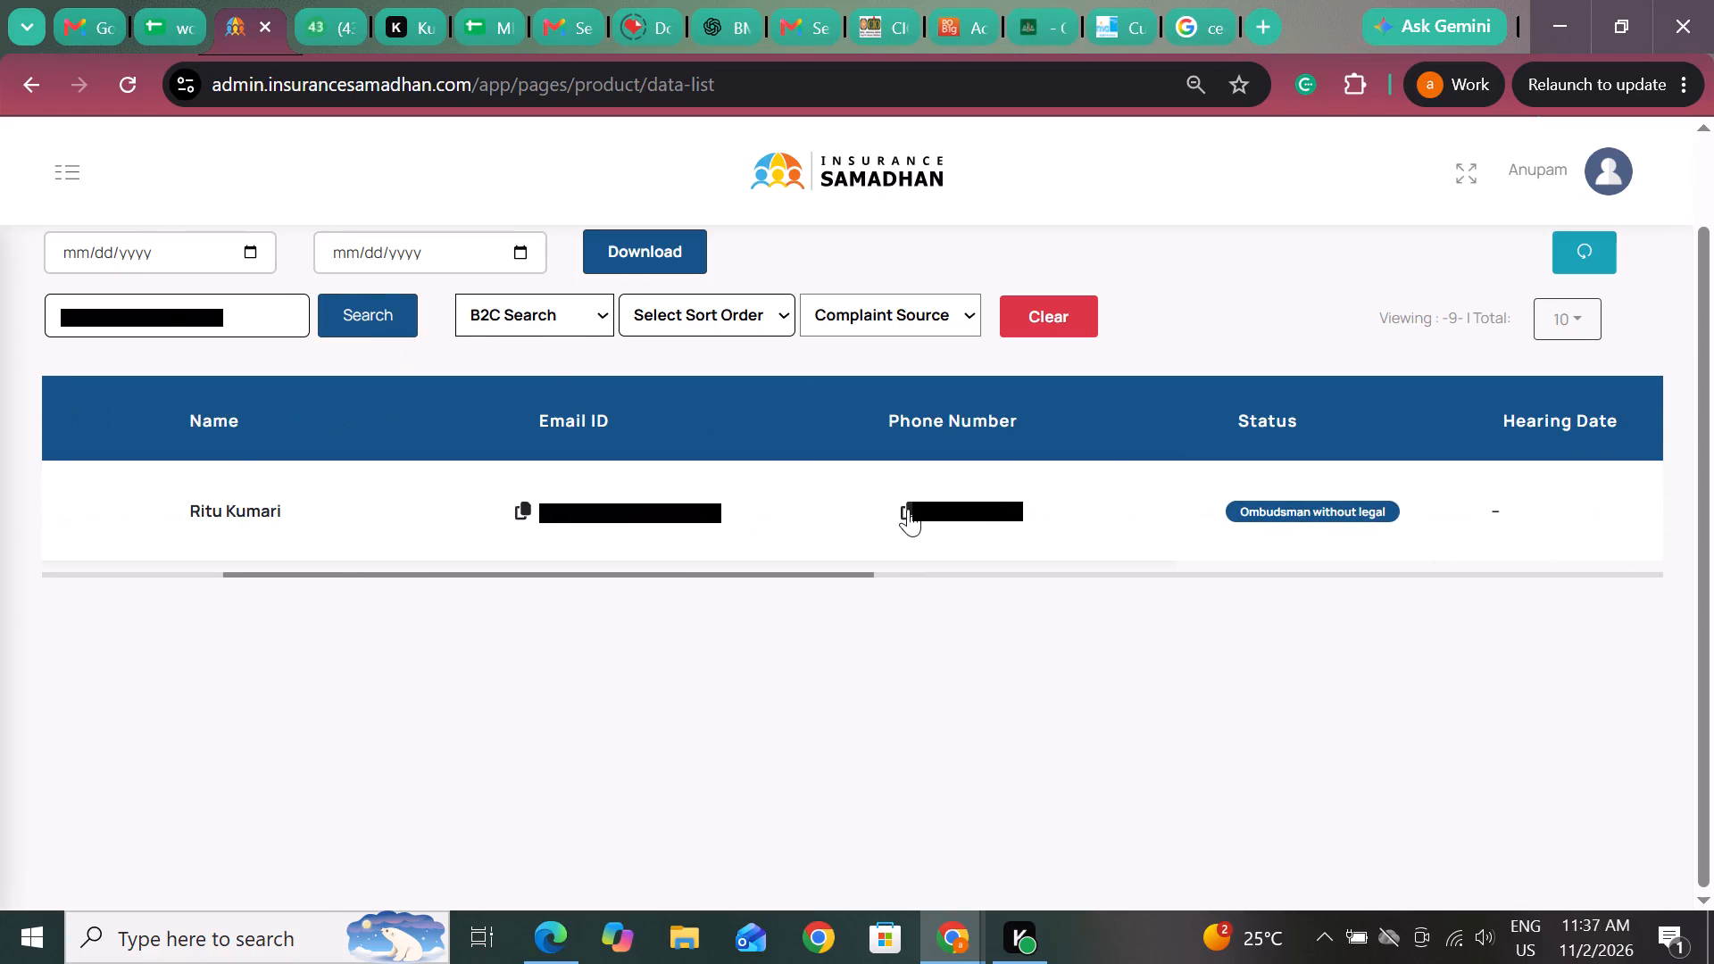
scroll(908, 509, left, 1)
scroll(951, 31, up, 2)
click(946, 39)
ctrl+double_click(840, 302)
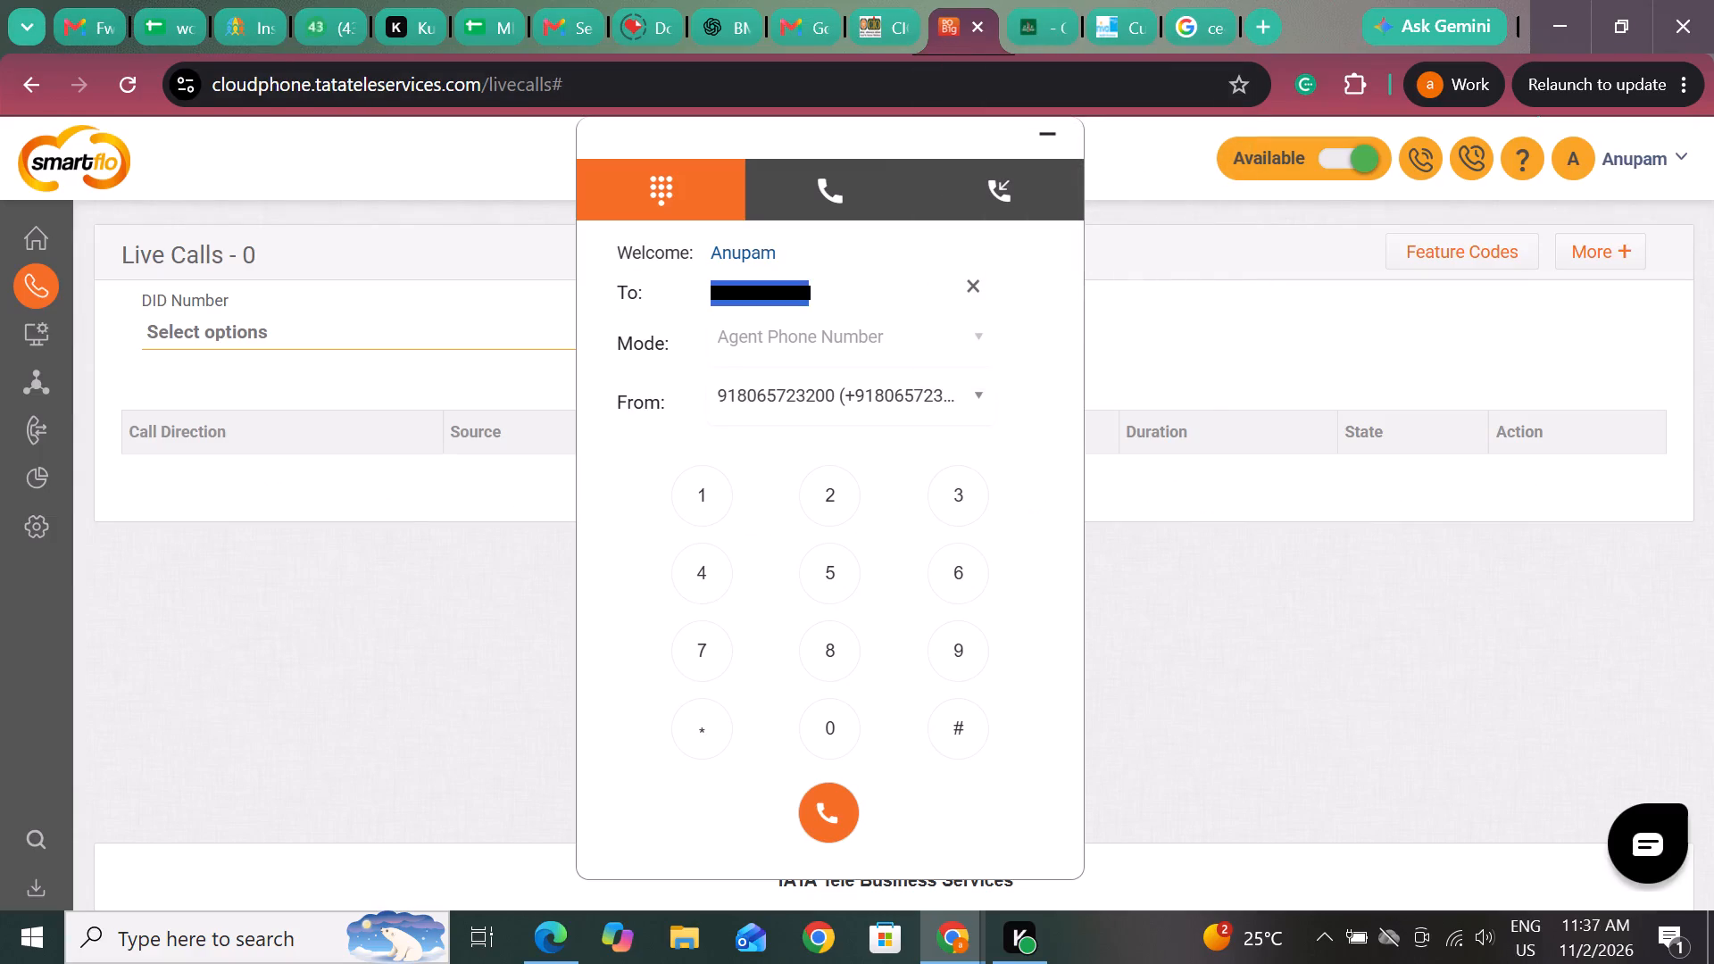
key(ctrl+v)
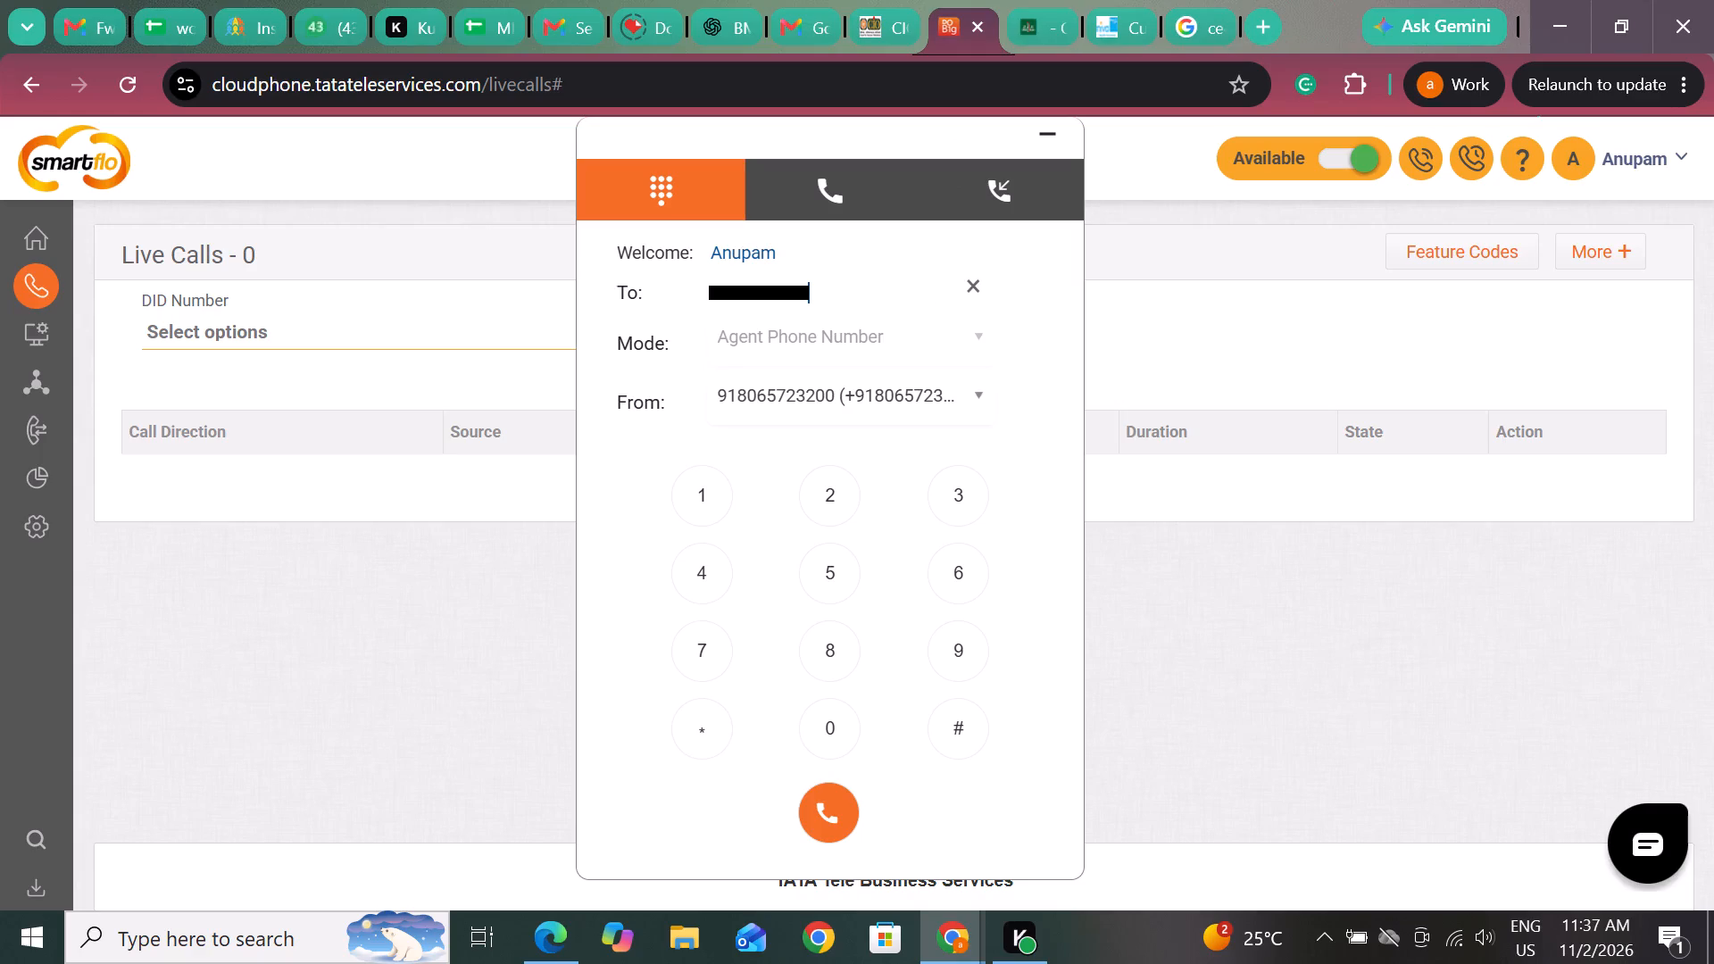
Place a call to the customer's entered phone number from the Smartflo dialer.
click(838, 807)
scroll(419, 85, up, 6)
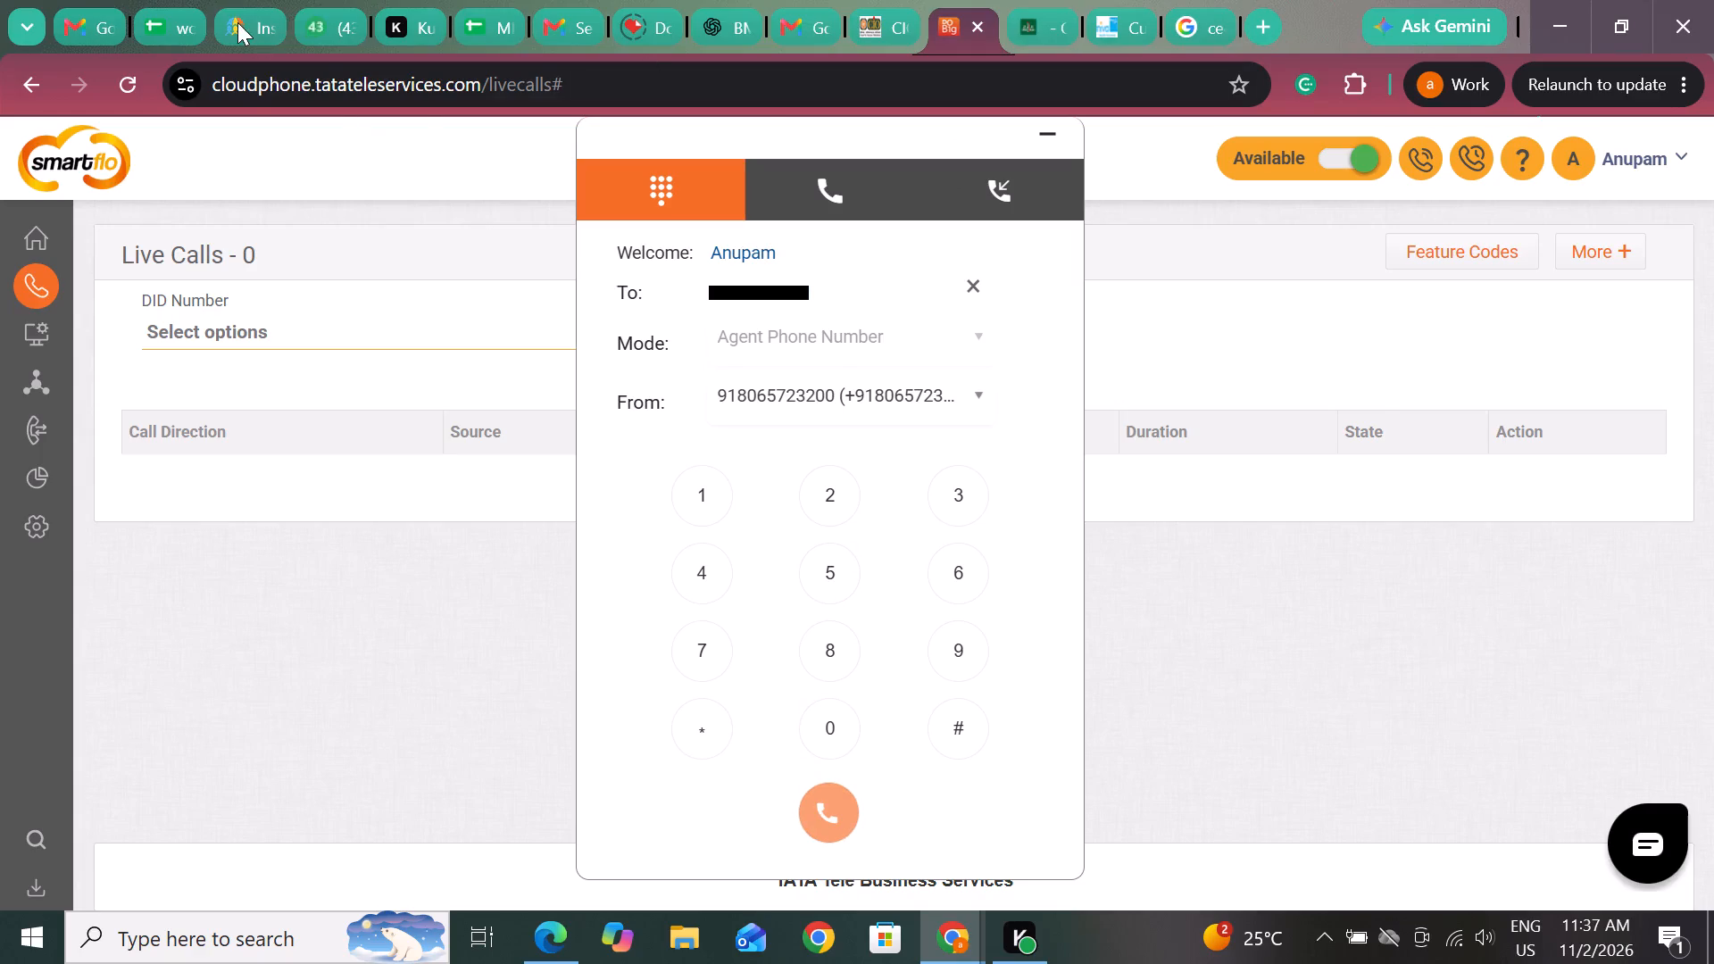
Switch back to the Insurance Samadhan complaint list with the customer's record.
click(237, 27)
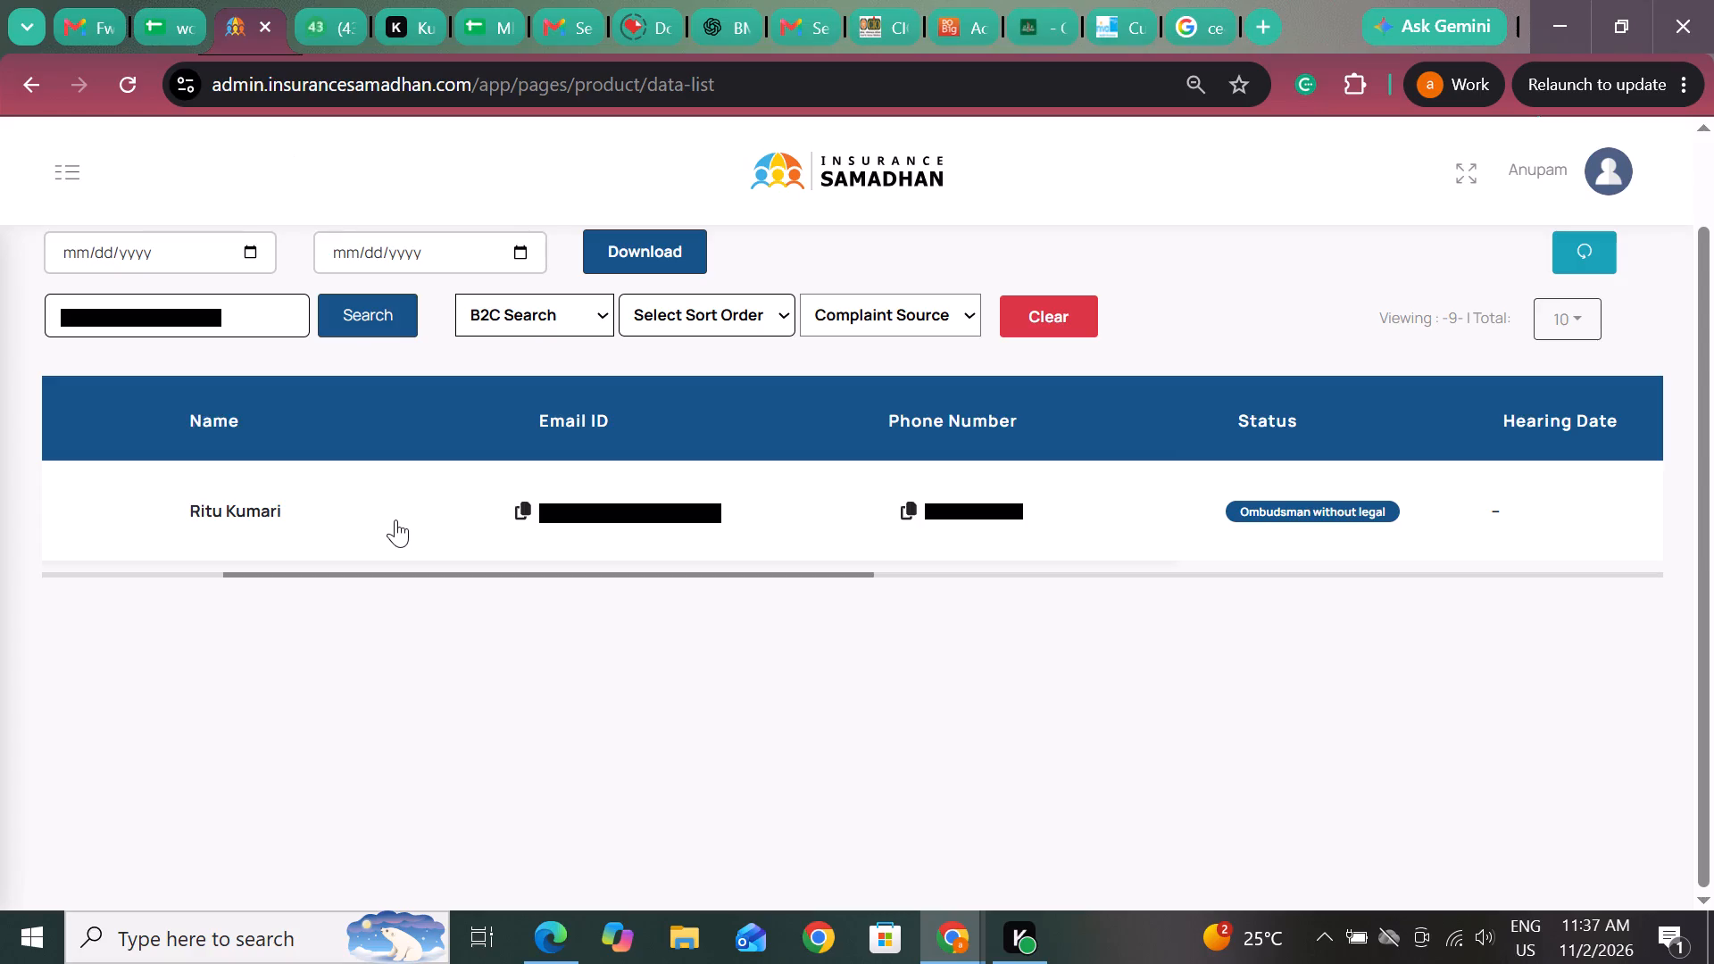
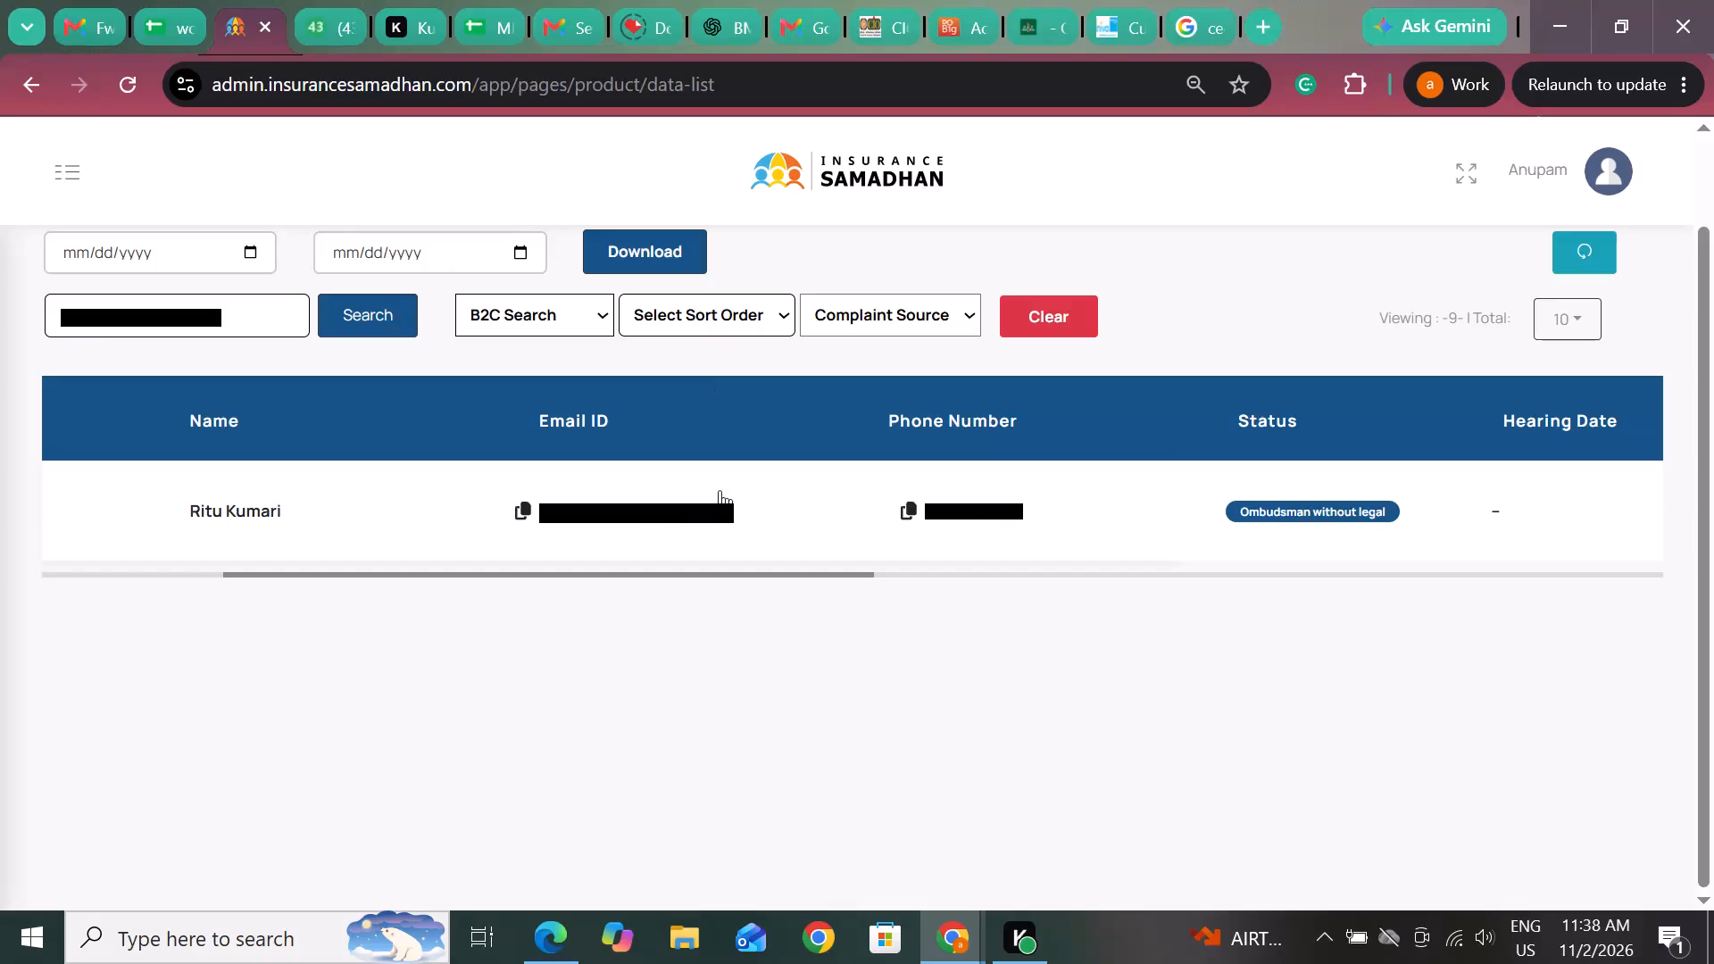
Add the comment "nr" dated 11/02/2026 to the listed complaint's communication log, without sending a notification, and check the log's newest entries.
click(814, 529)
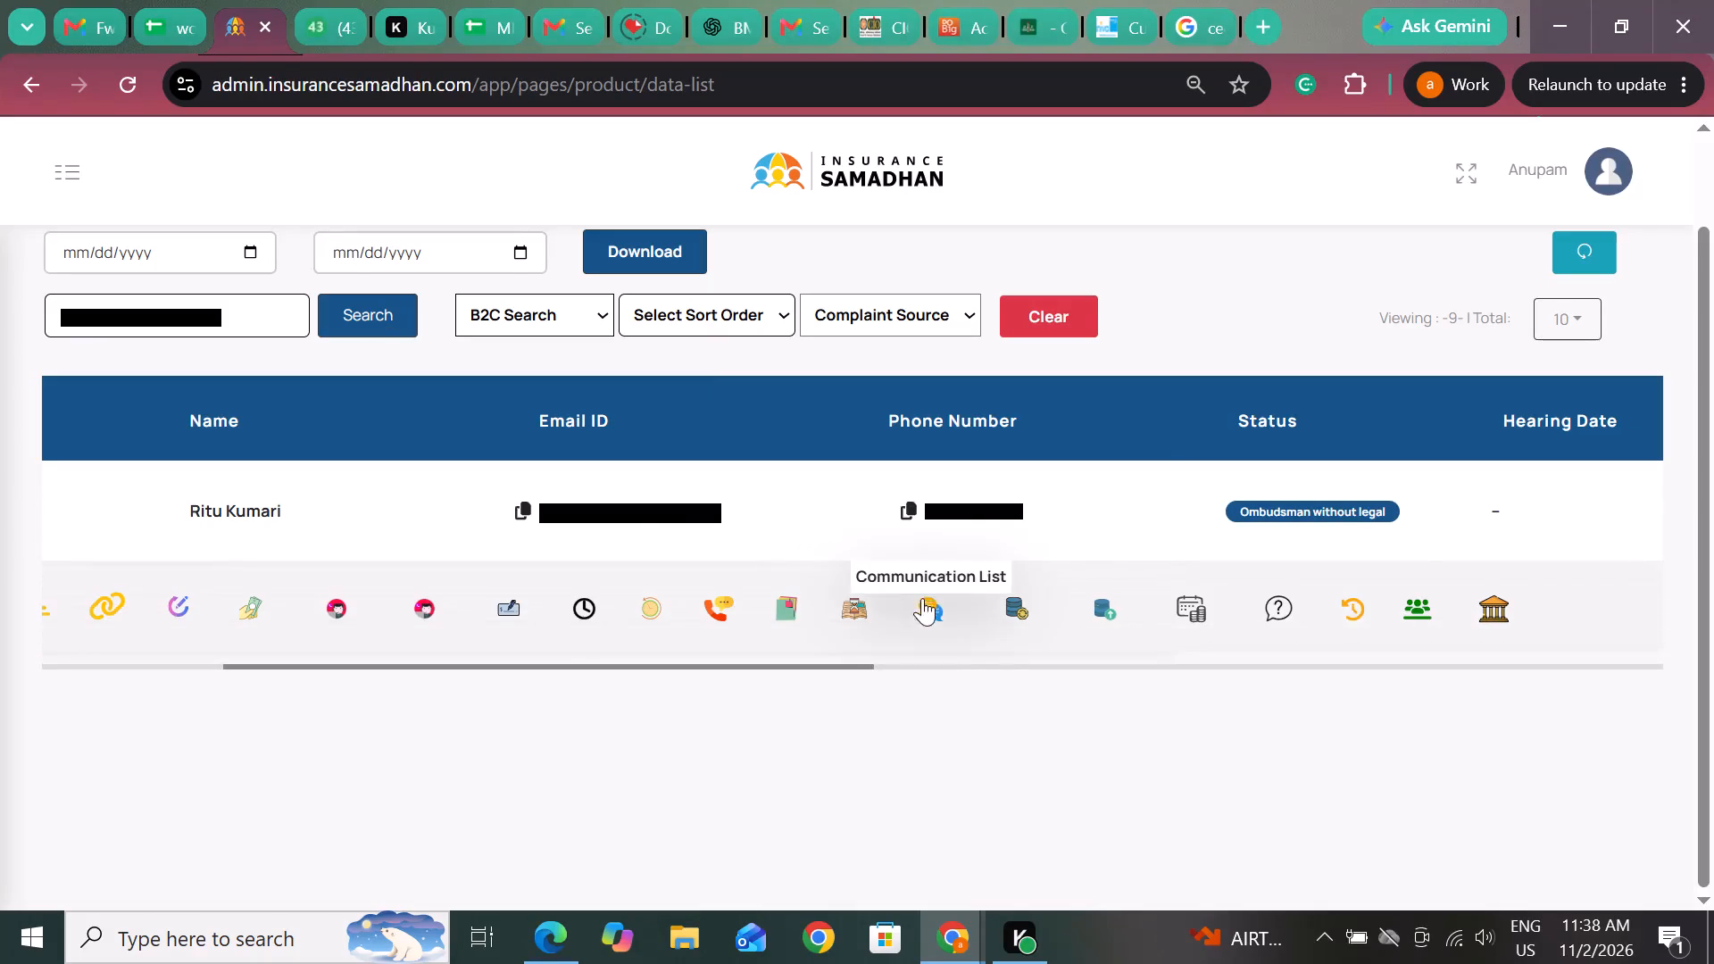
click(931, 606)
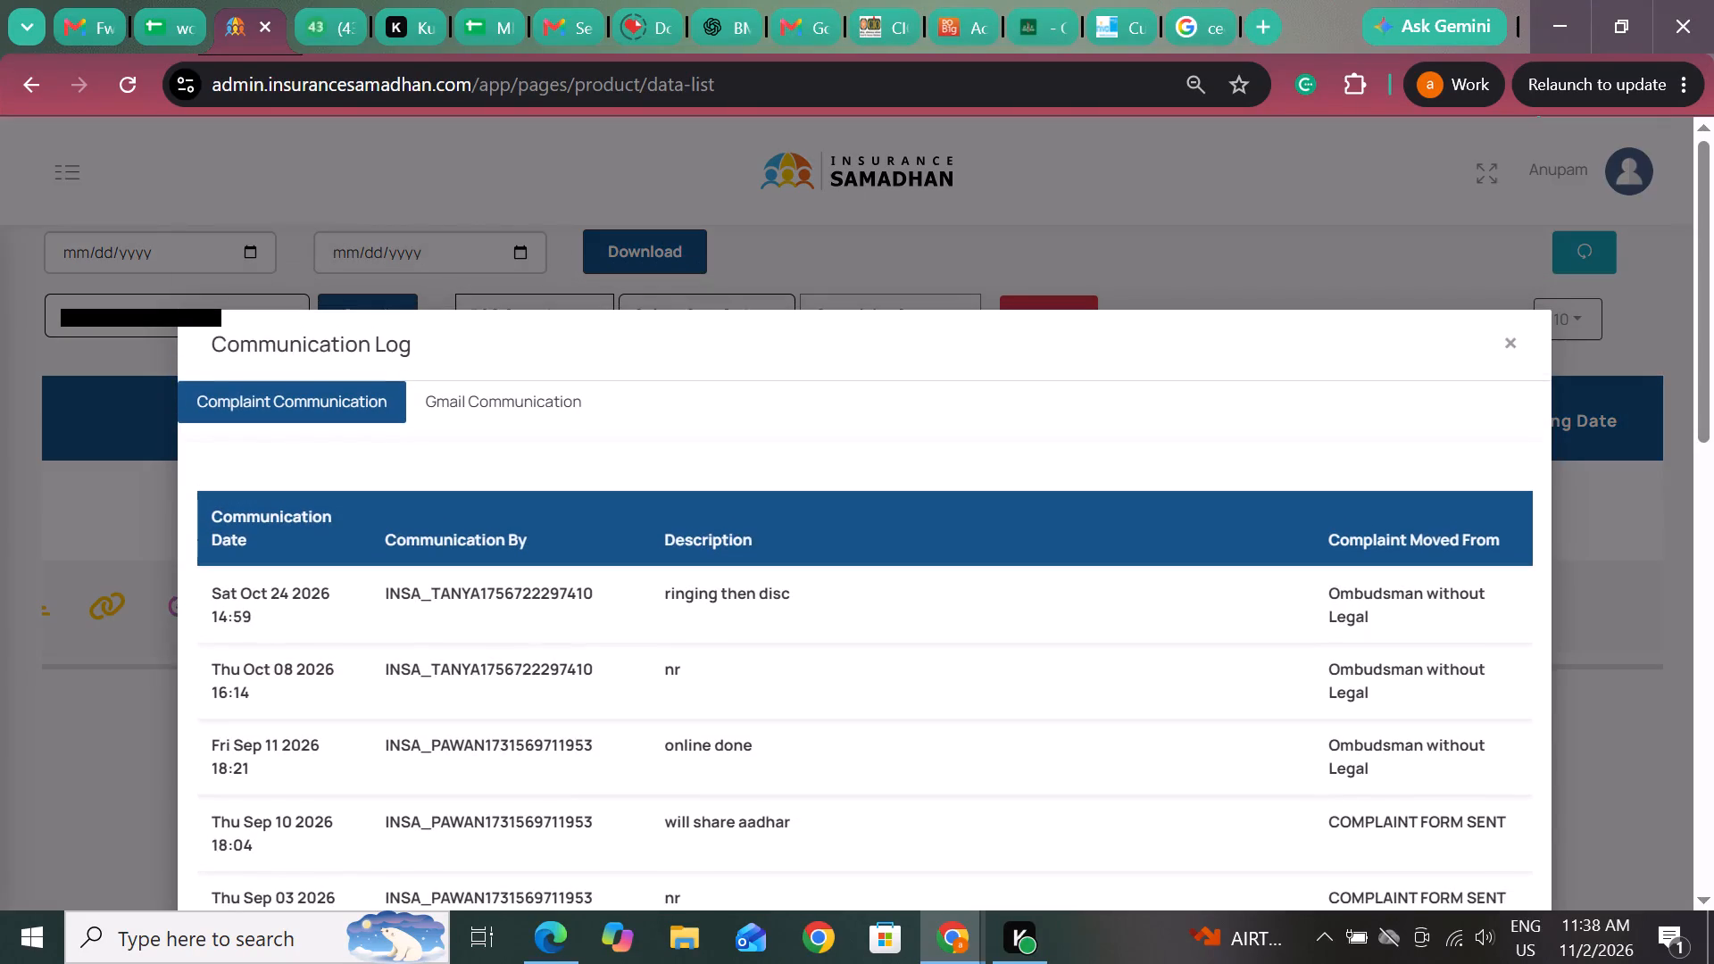
scroll(646, 395, down, 19)
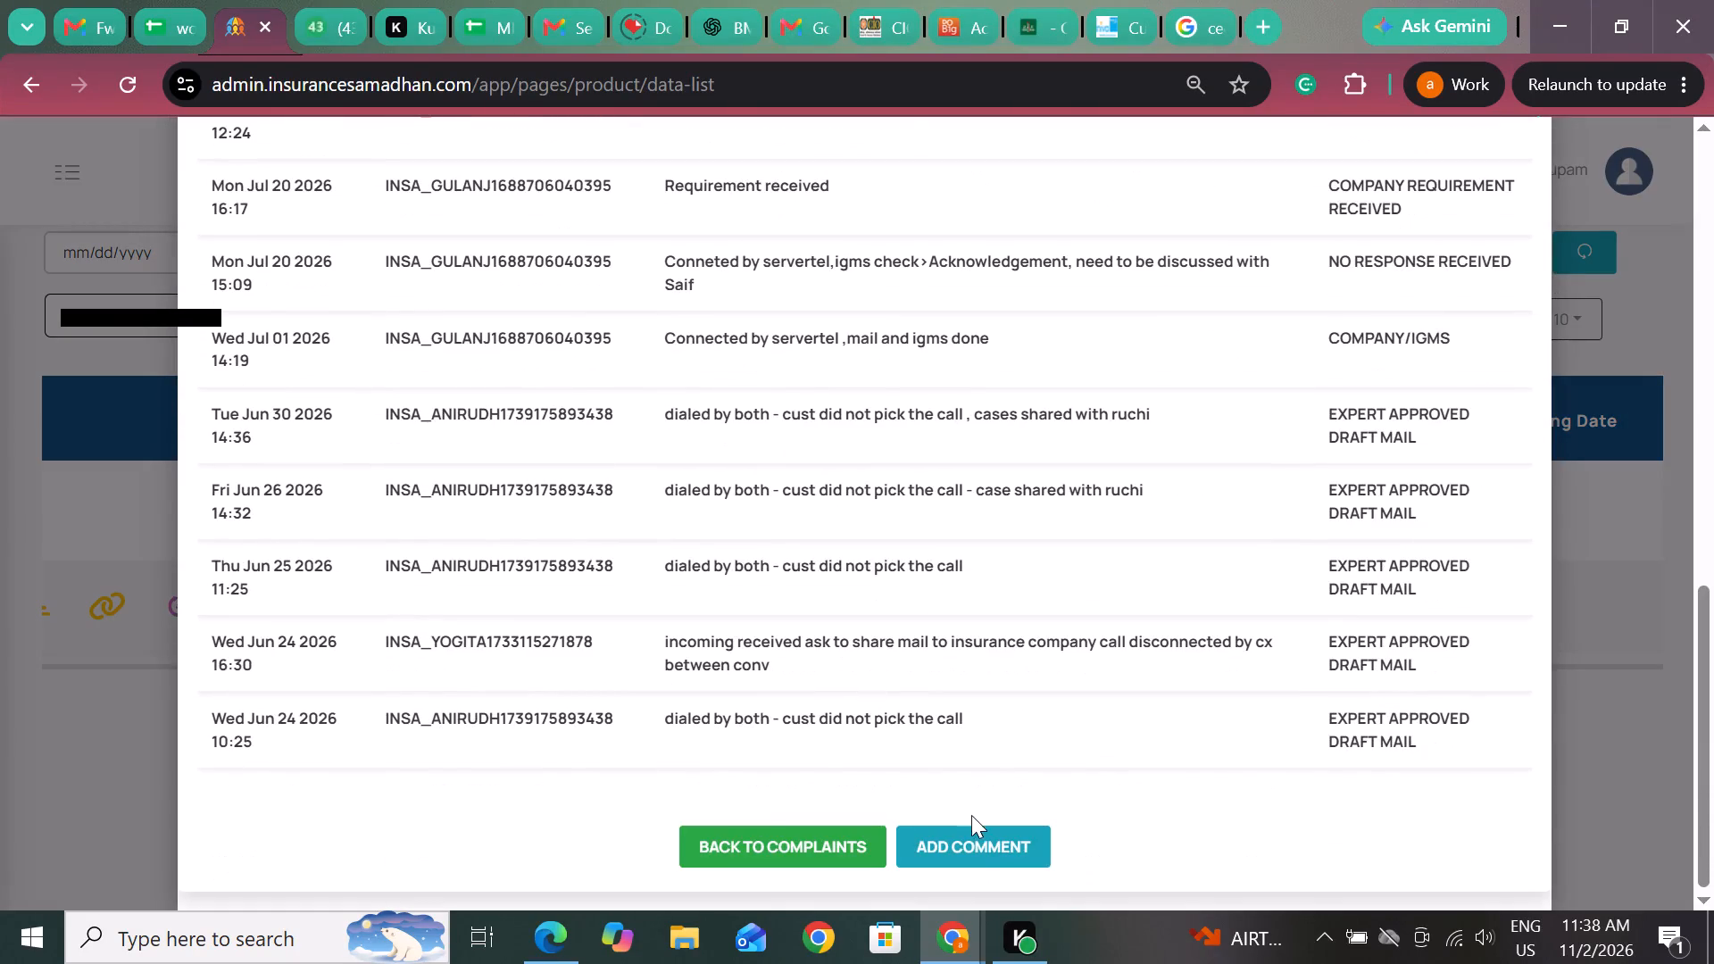
click(978, 835)
click(704, 654)
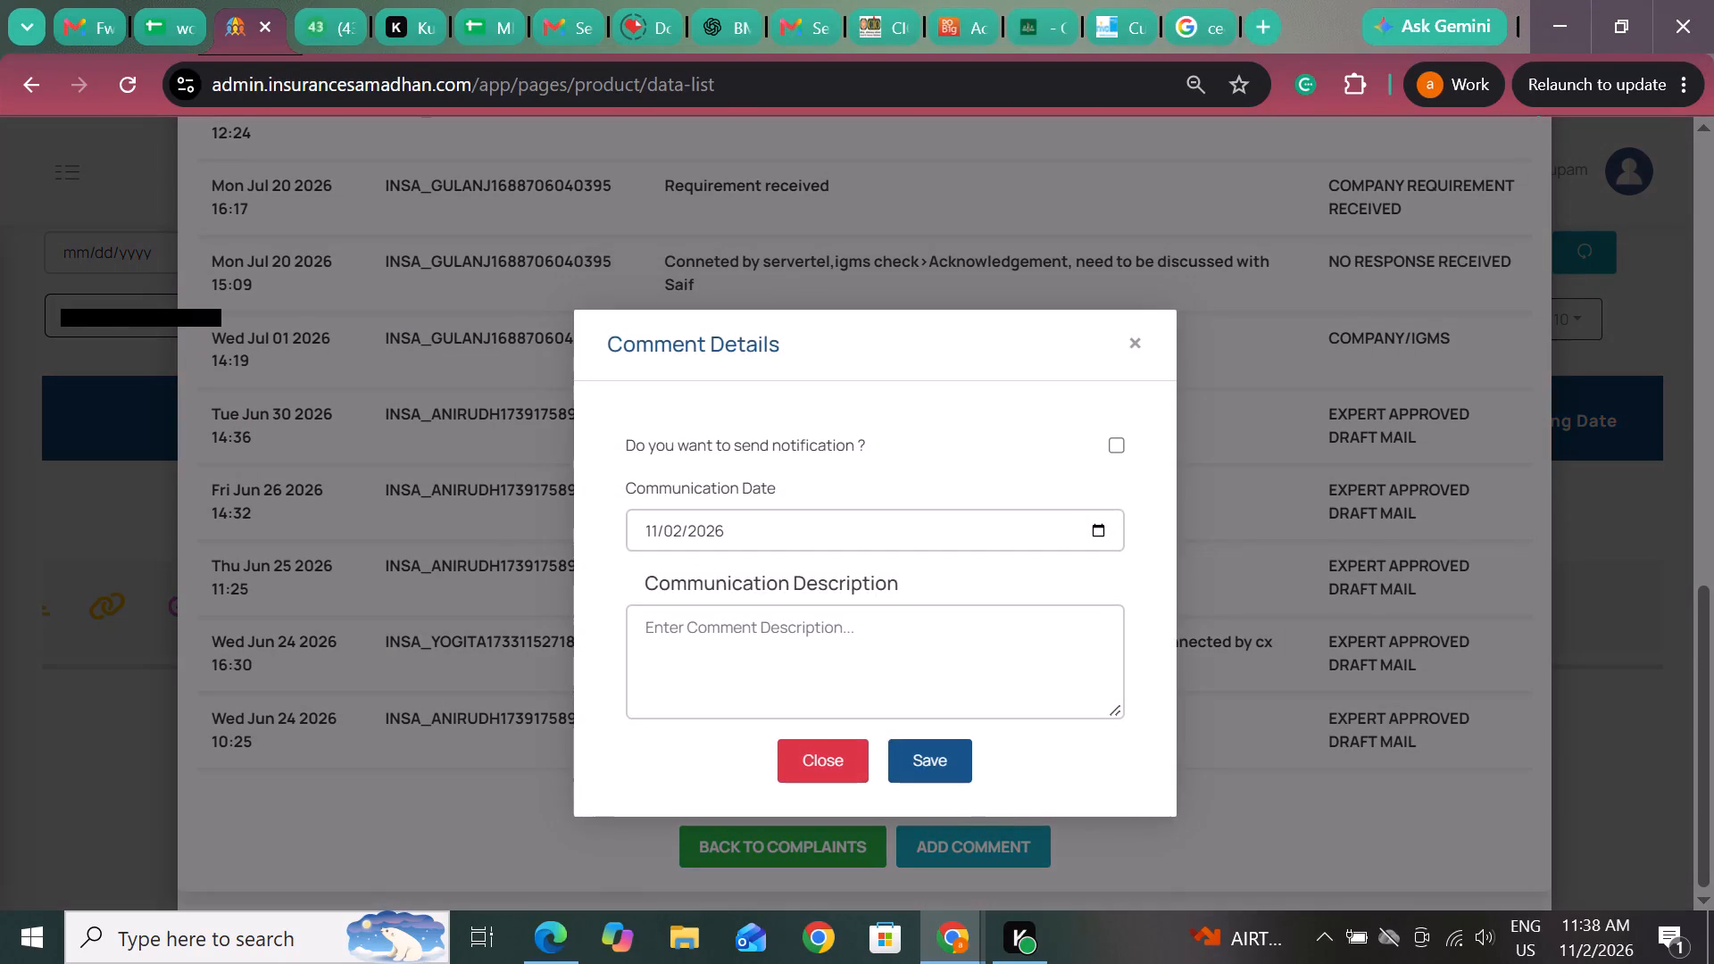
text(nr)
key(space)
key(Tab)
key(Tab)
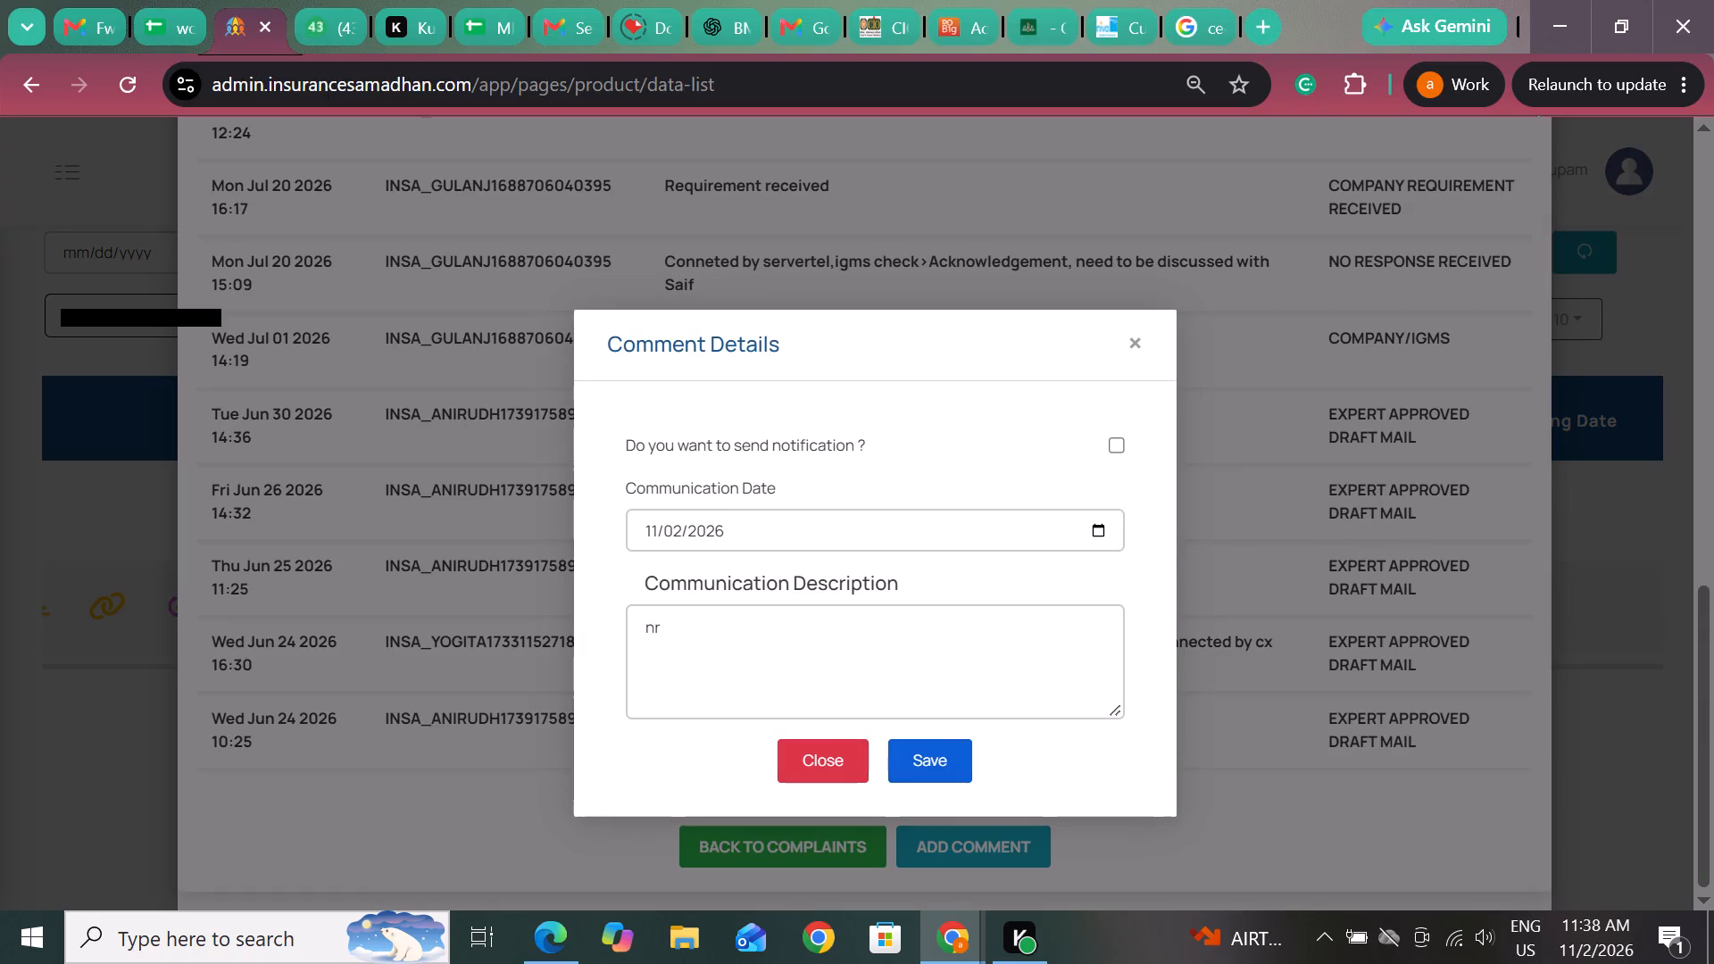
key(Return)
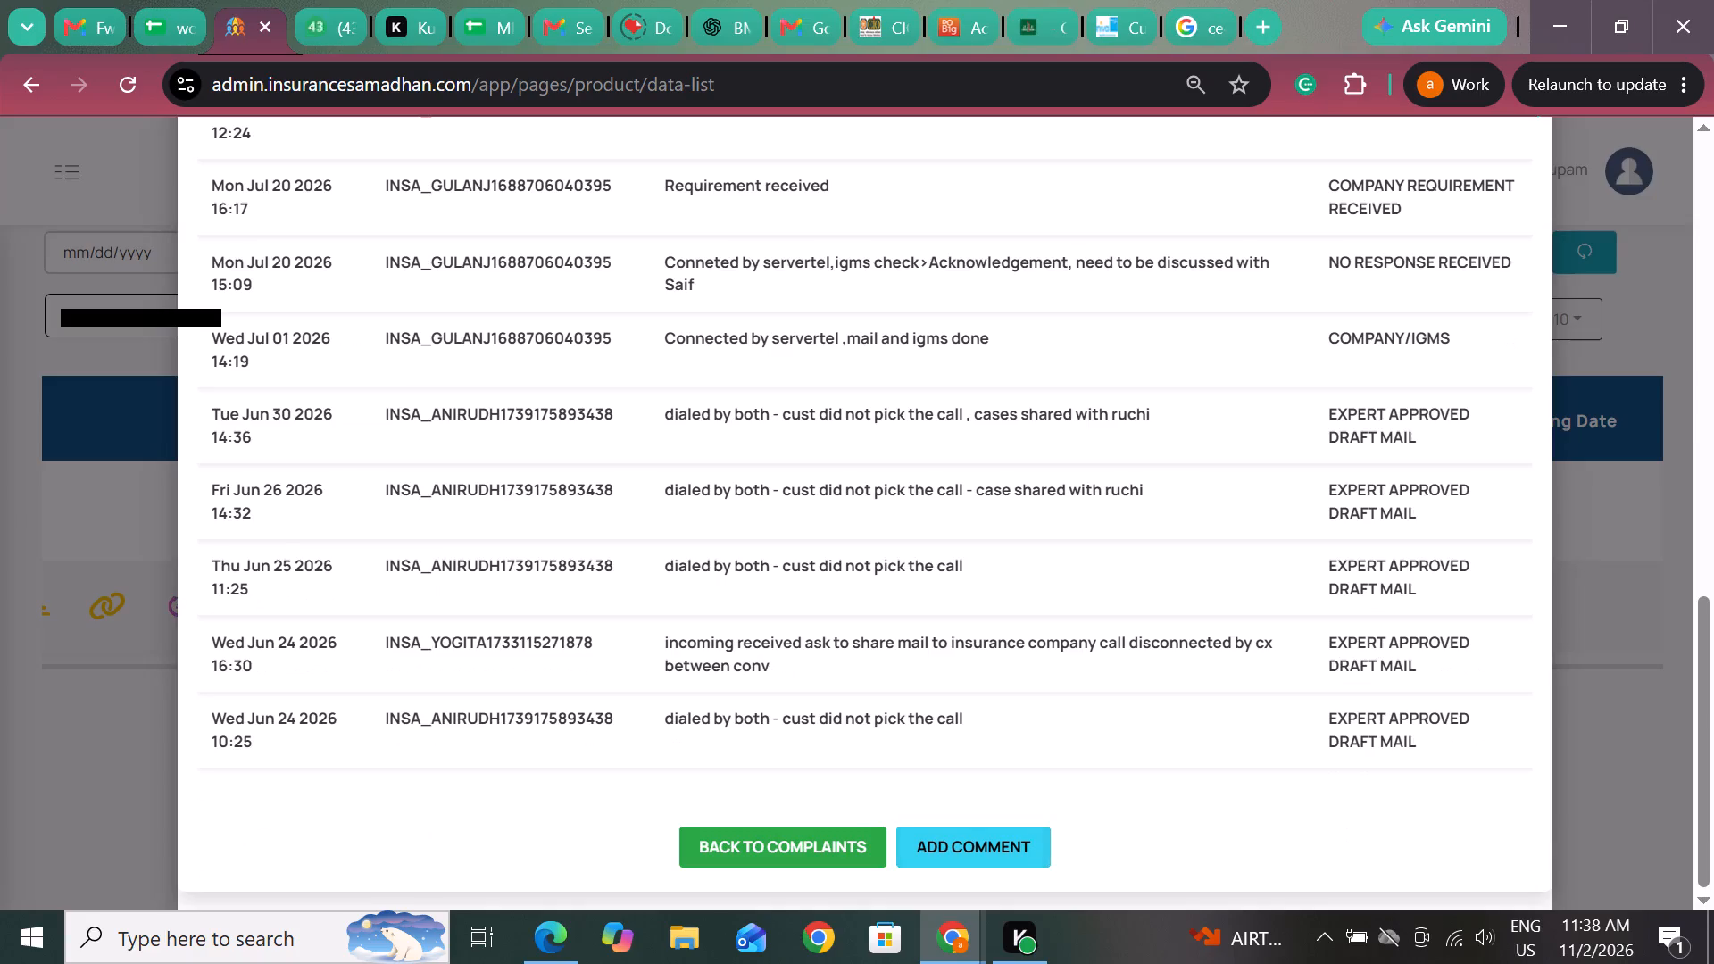
scroll(442, 437, up, 15)
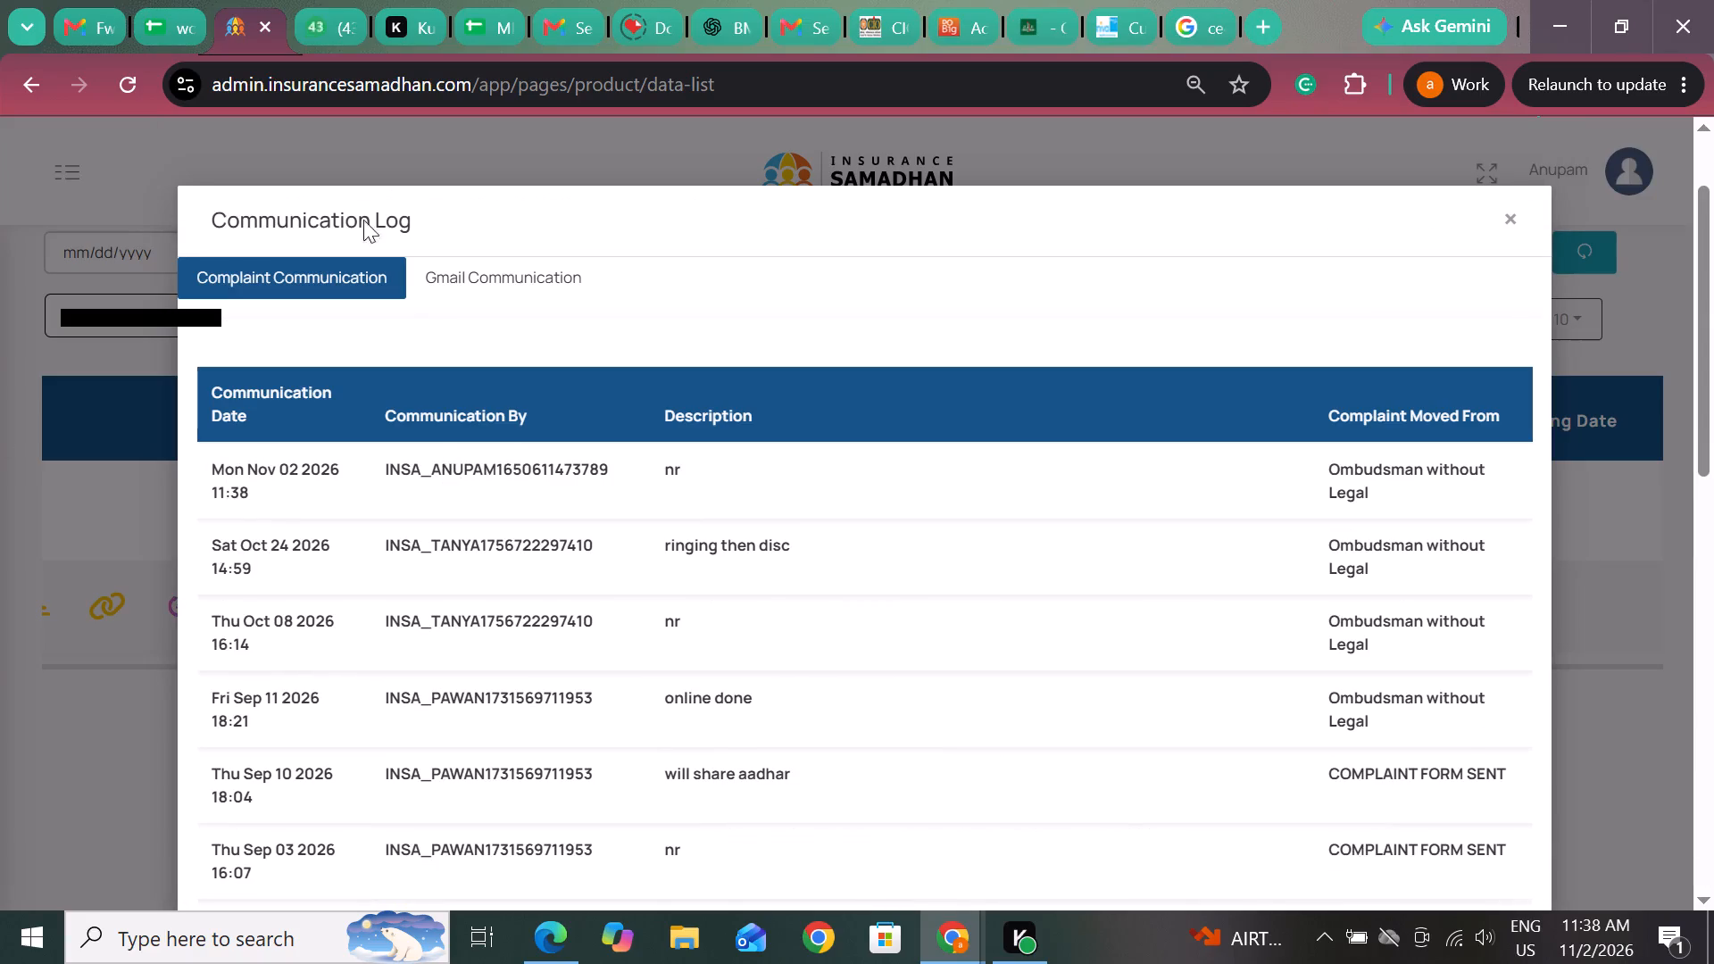
click(354, 196)
Switch to the open Gmail message containing the forwarded ombudsman reminder letter.
click(58, 7)
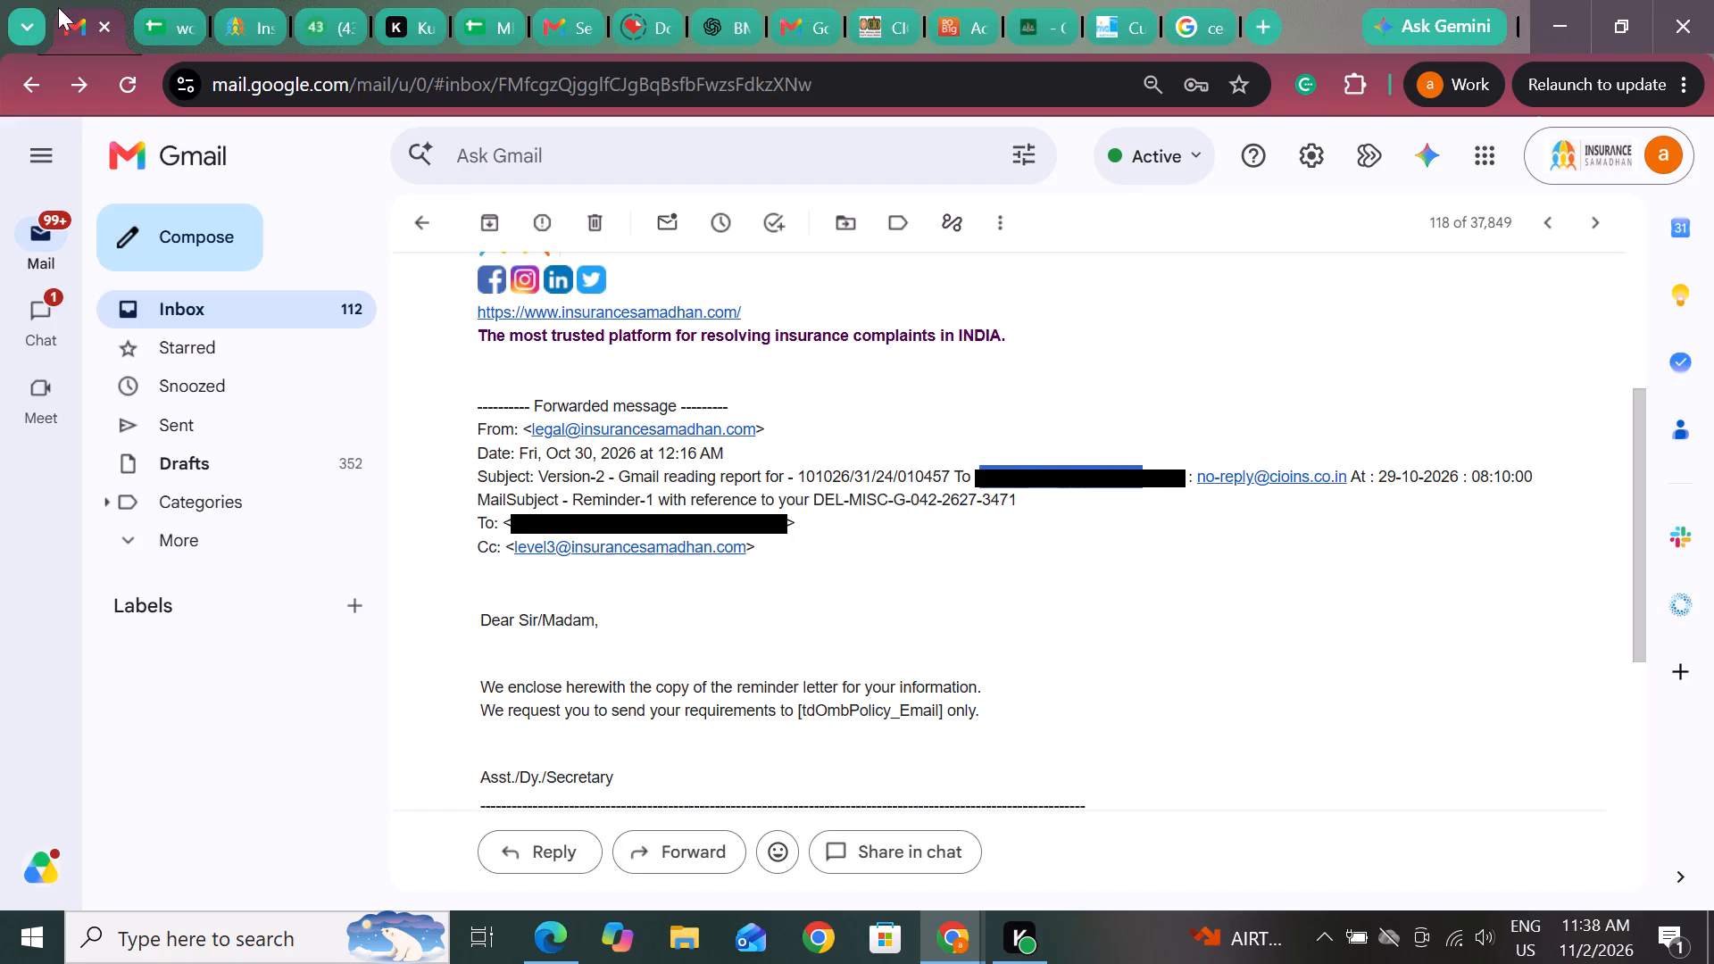
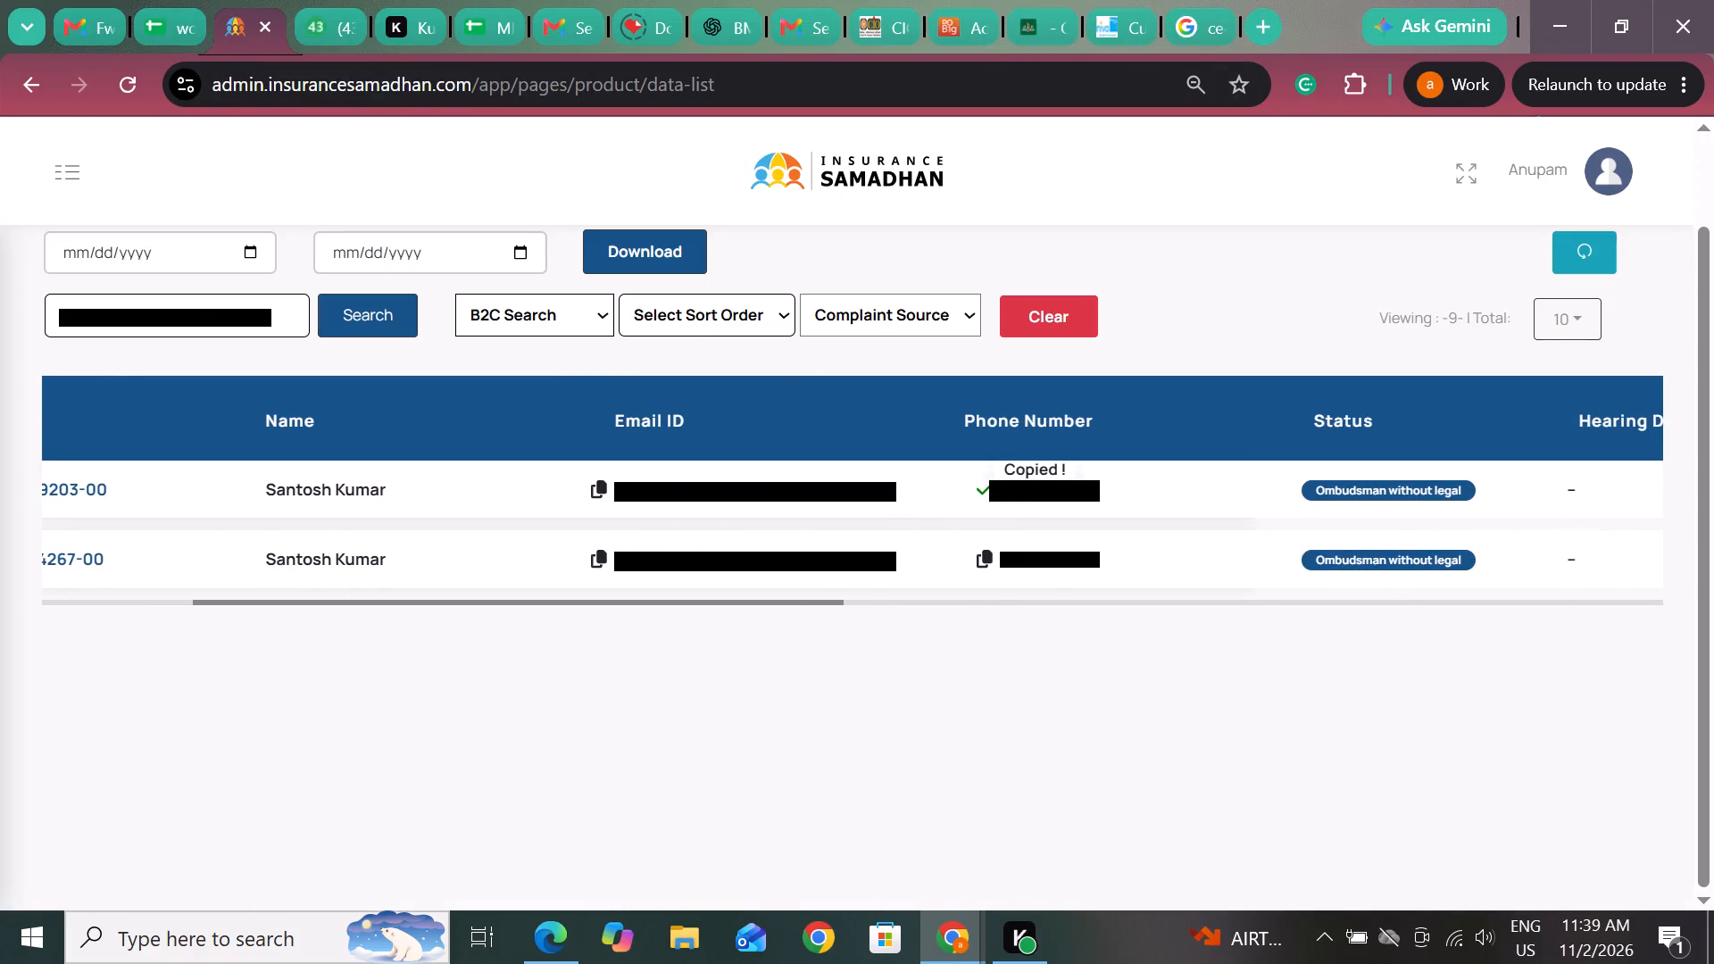
Switch to the Smartflo dialer, replace the number with the customer's copied phone number and place the call.
click(948, 45)
double_click(777, 284)
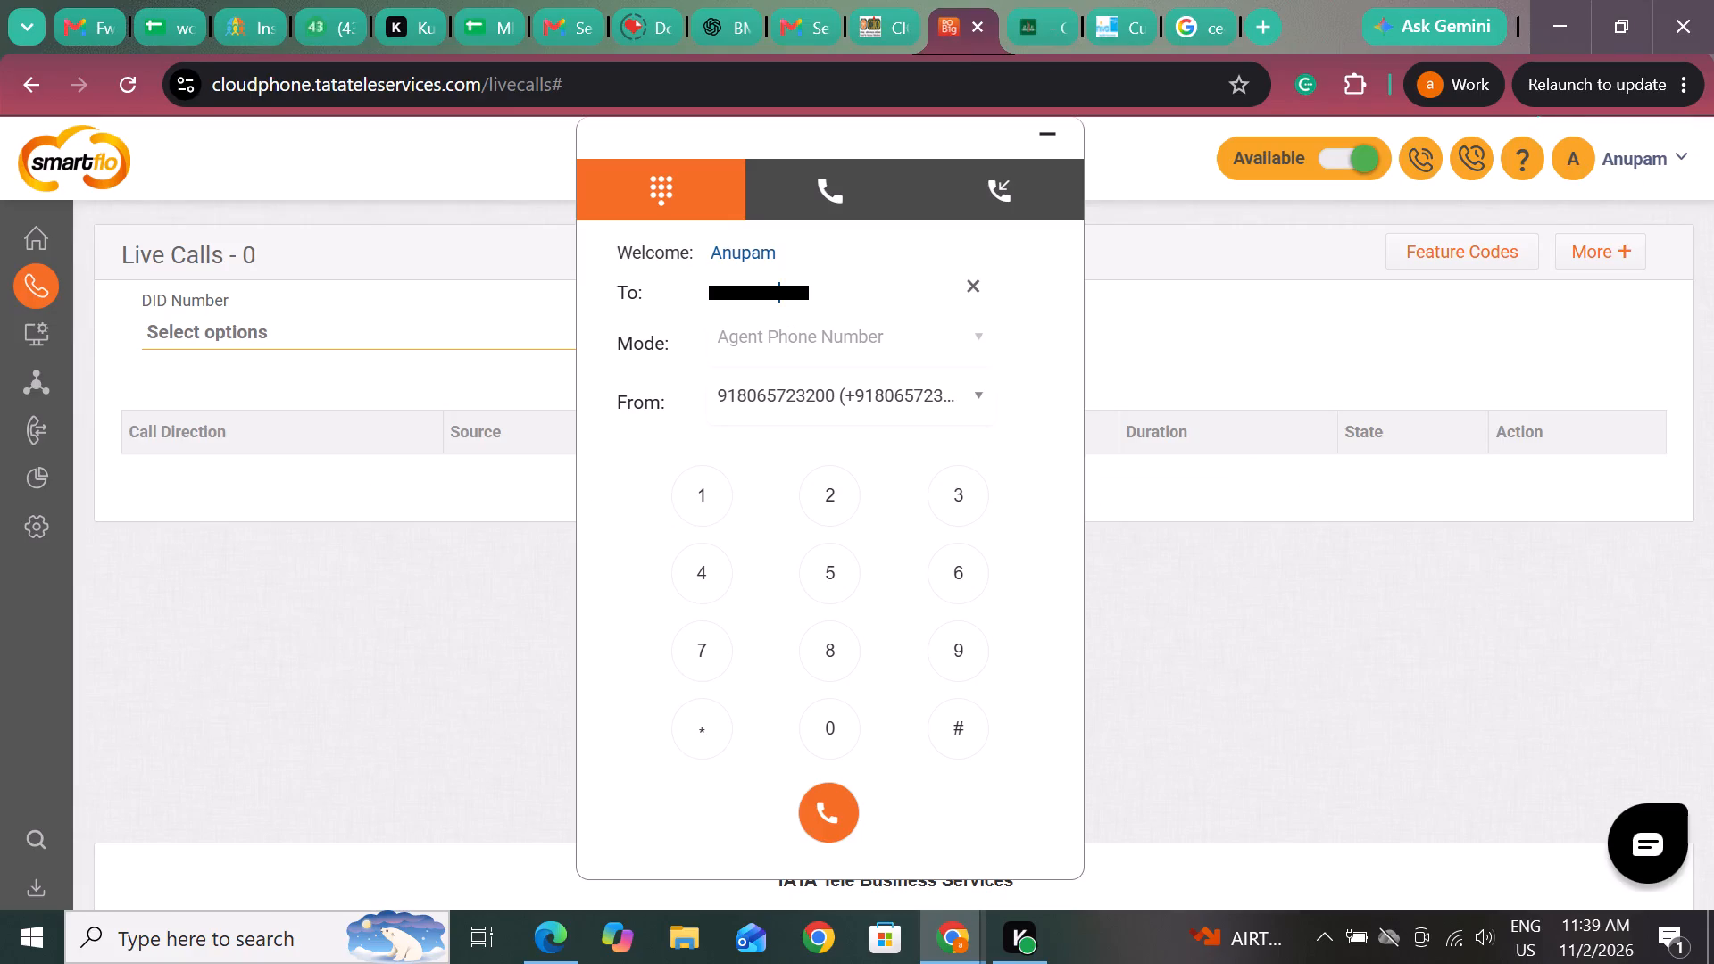
key(ctrl+v)
click(840, 828)
scroll(14, 36, up, 6)
Return to the Insurance Samadhan complaint list and examine the policy, contact and status details of the customer's complaints.
click(259, 36)
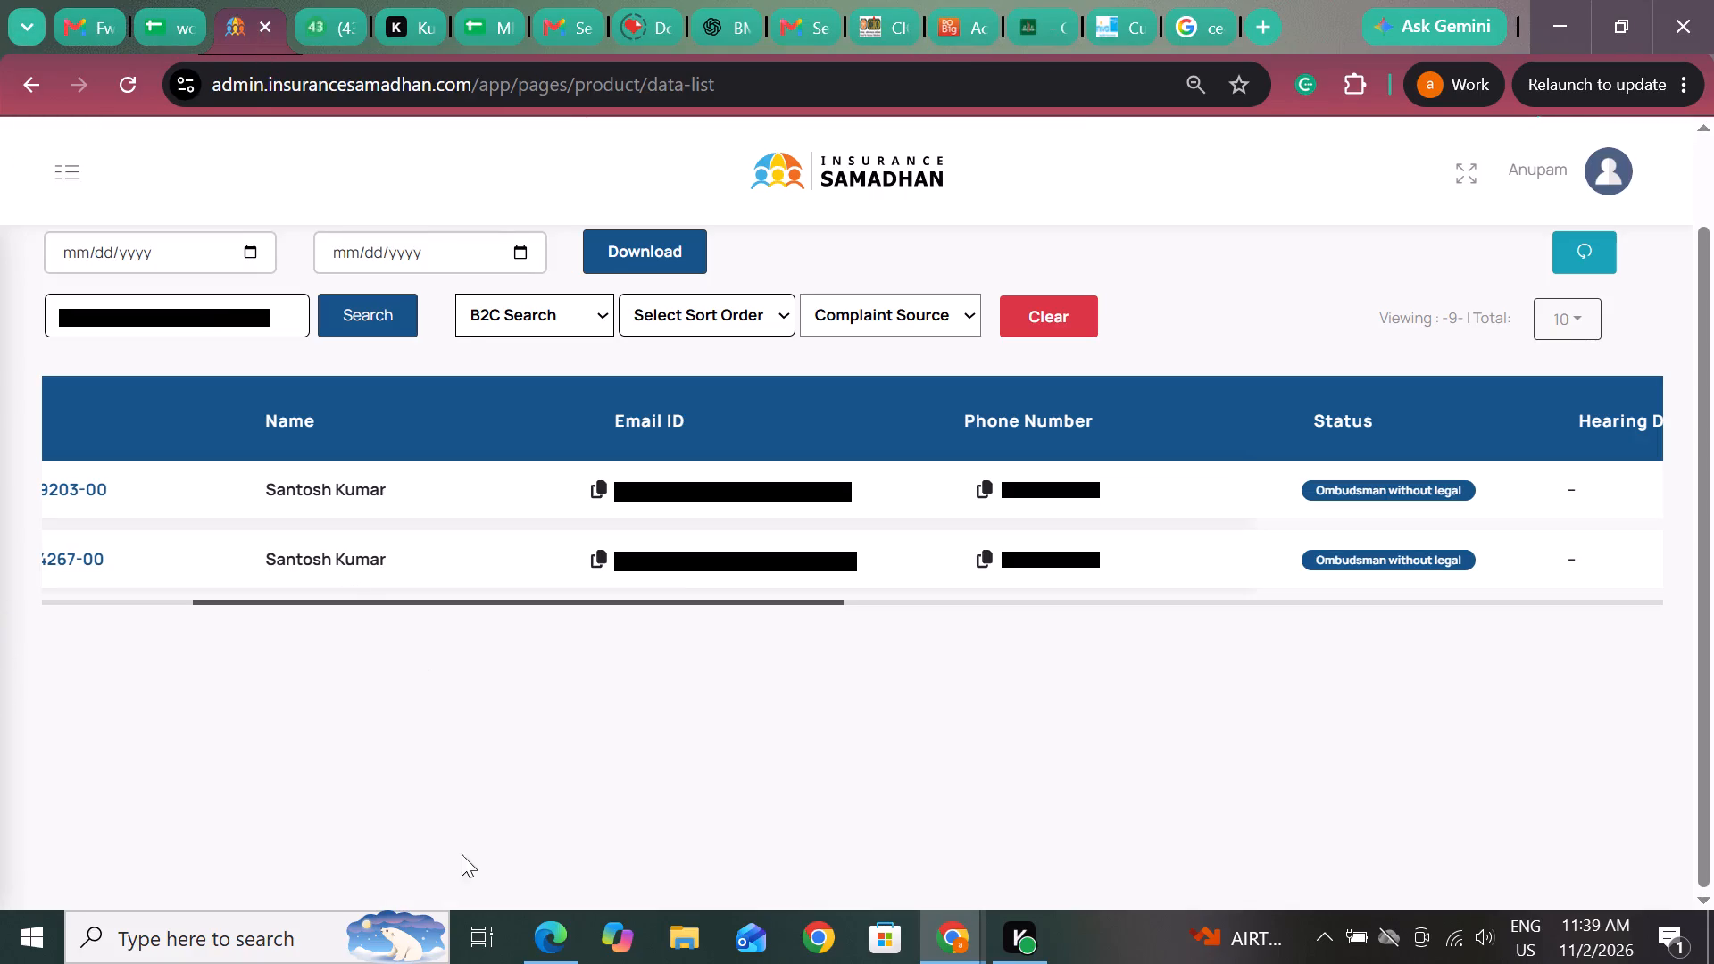
scroll(584, 500, up, 1)
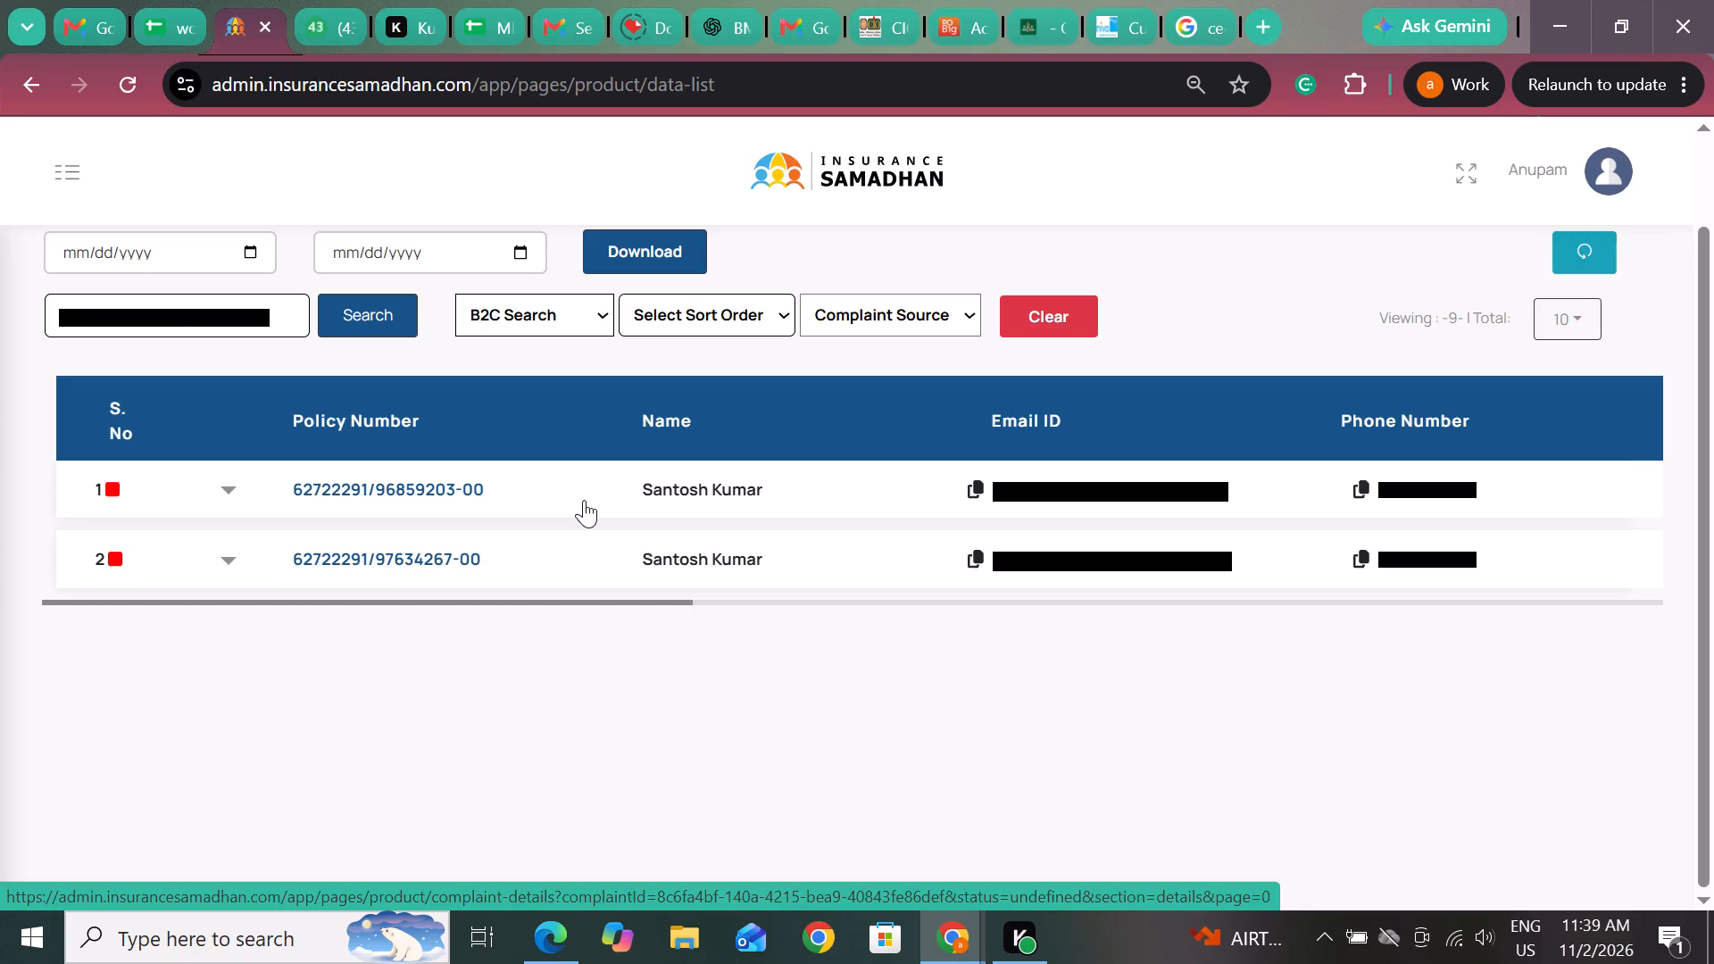
scroll(584, 500, left, 1)
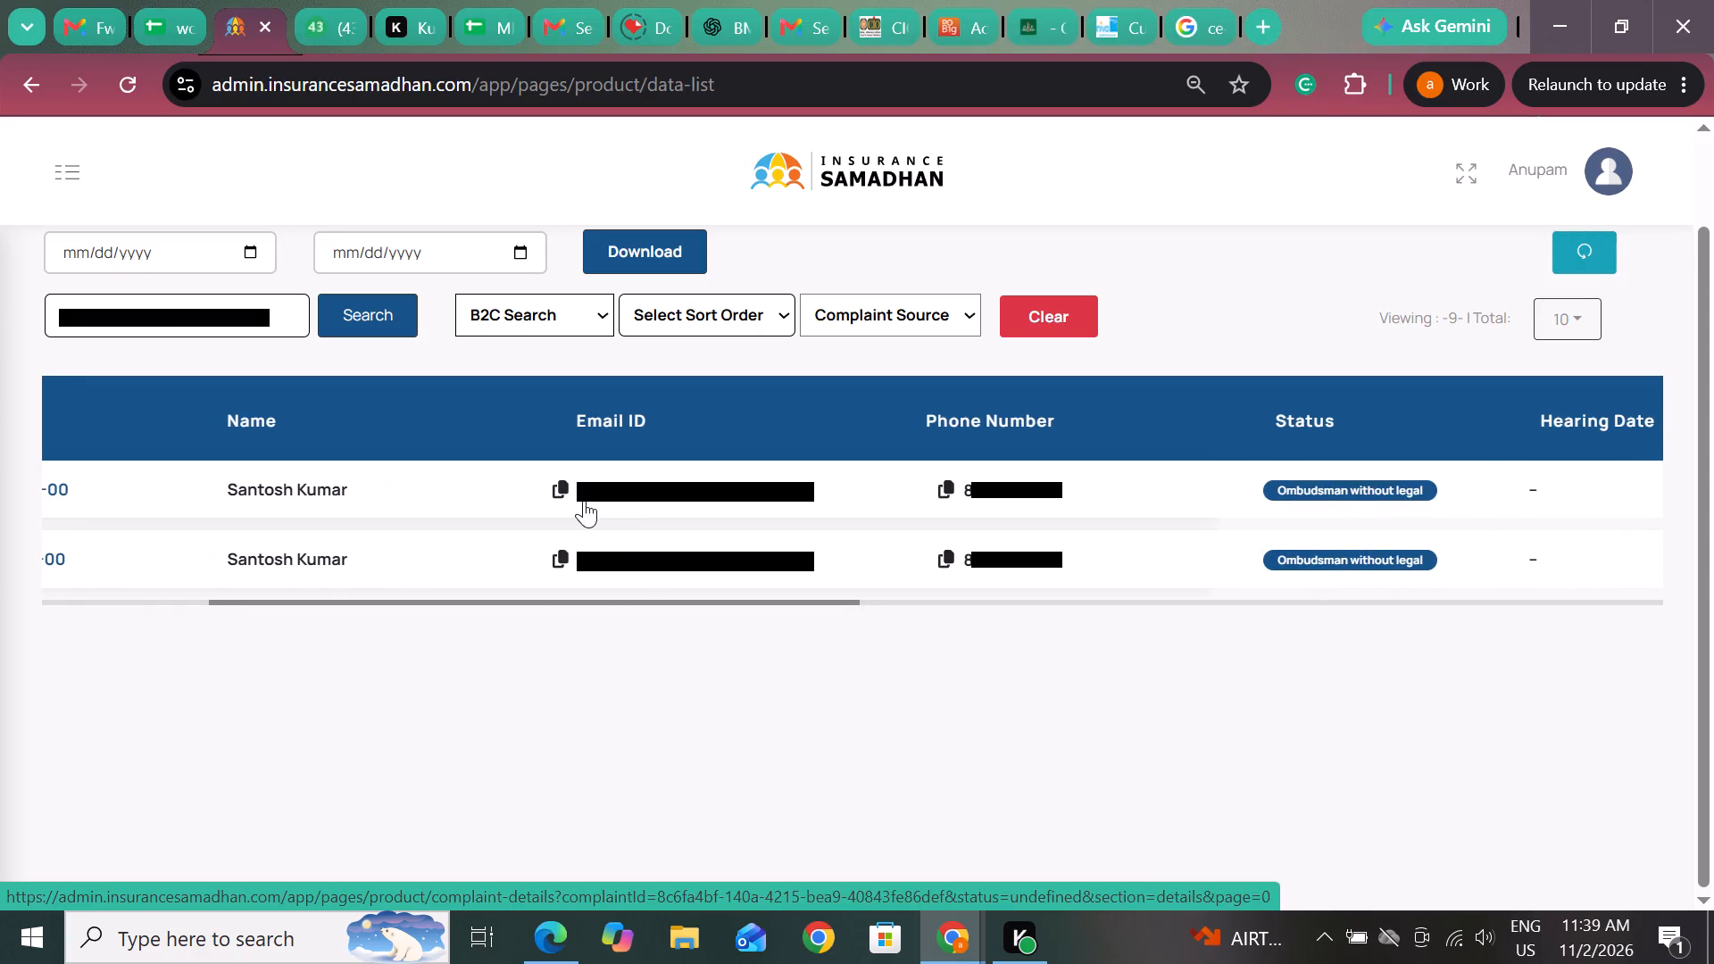
scroll(584, 500, left, 3)
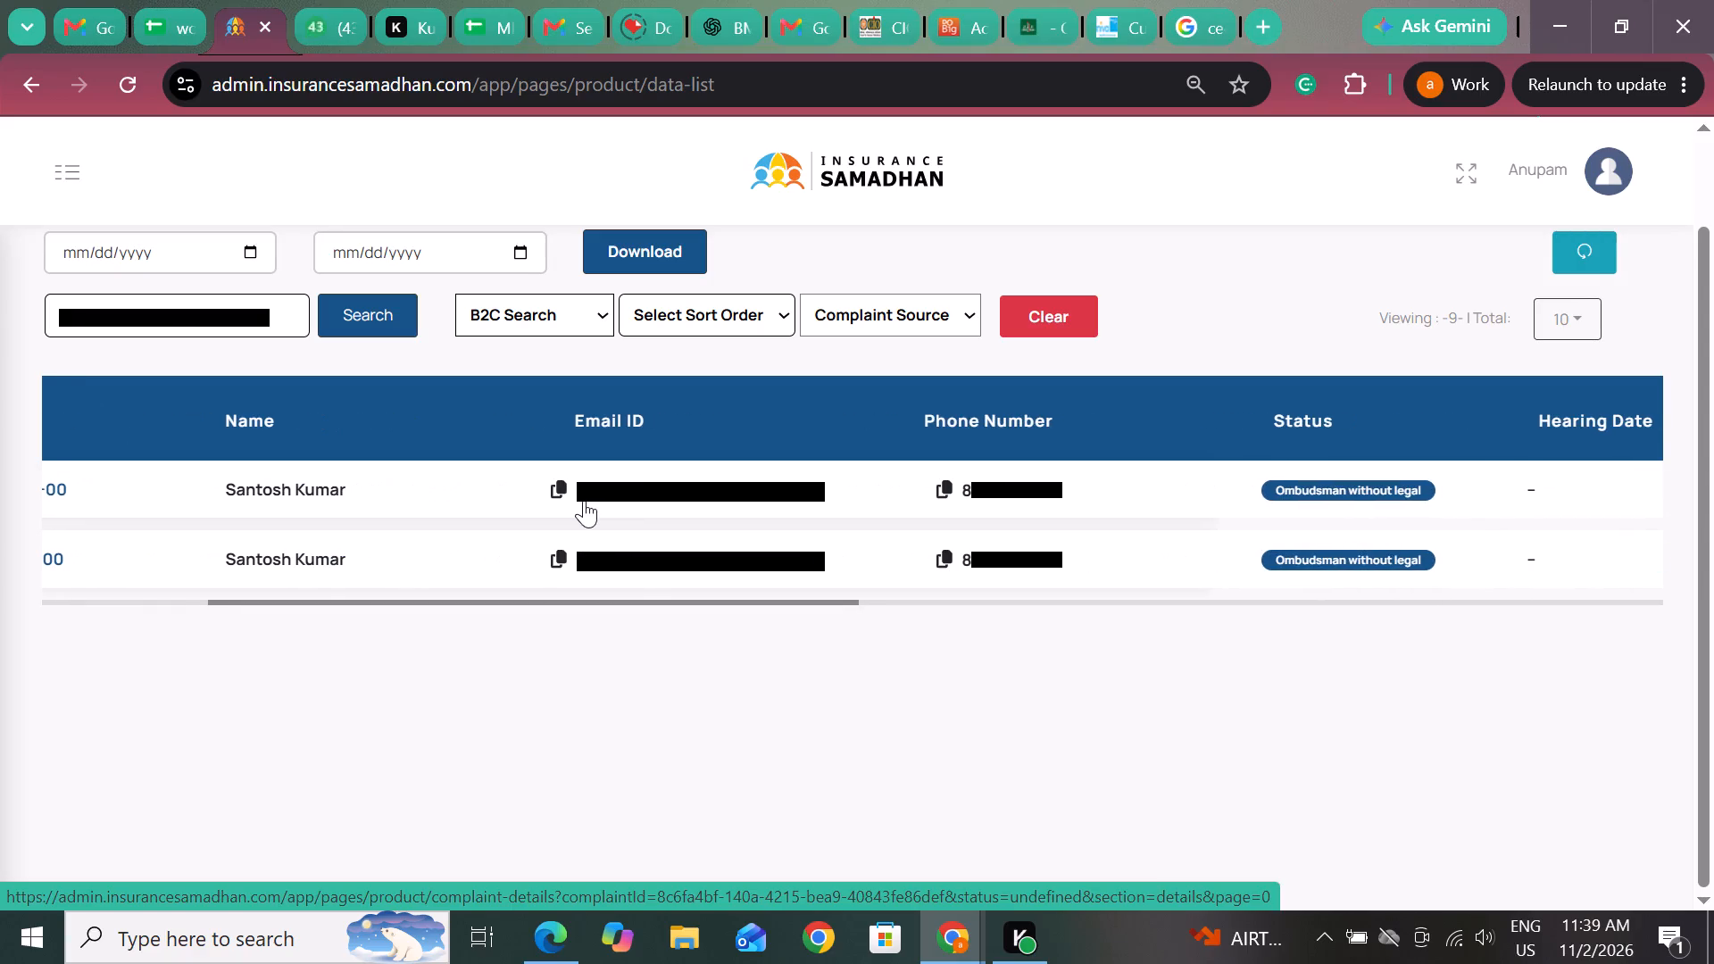
scroll(584, 500, left, 1)
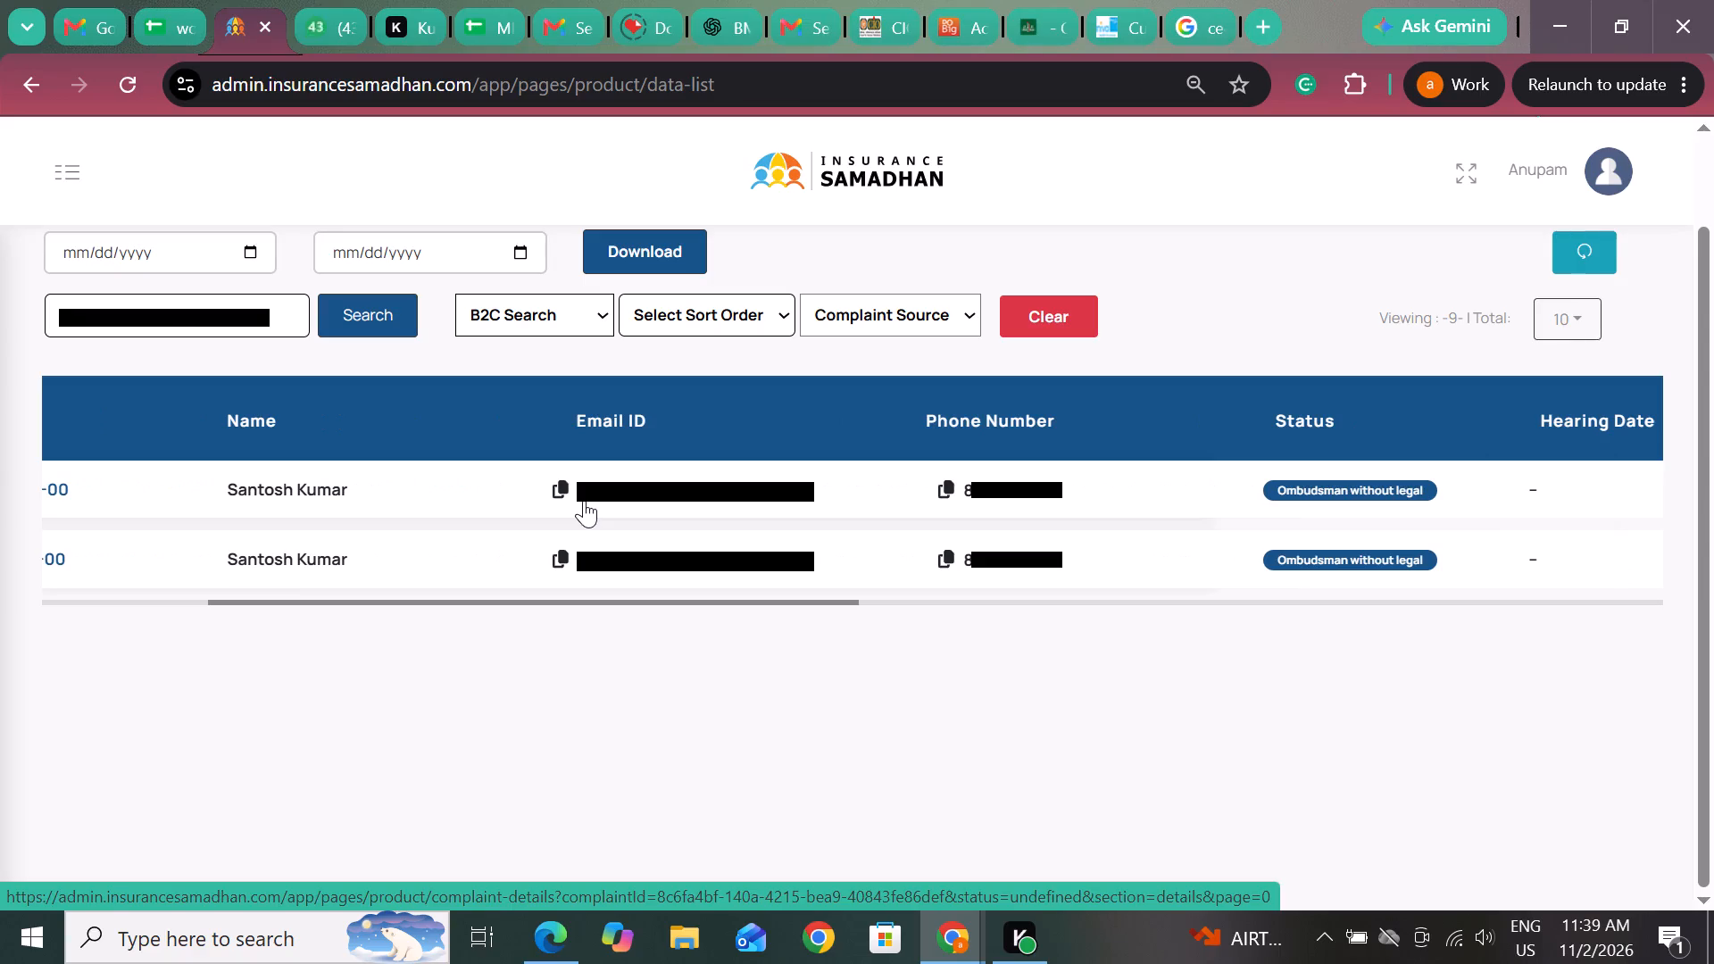
scroll(584, 500, left, 2)
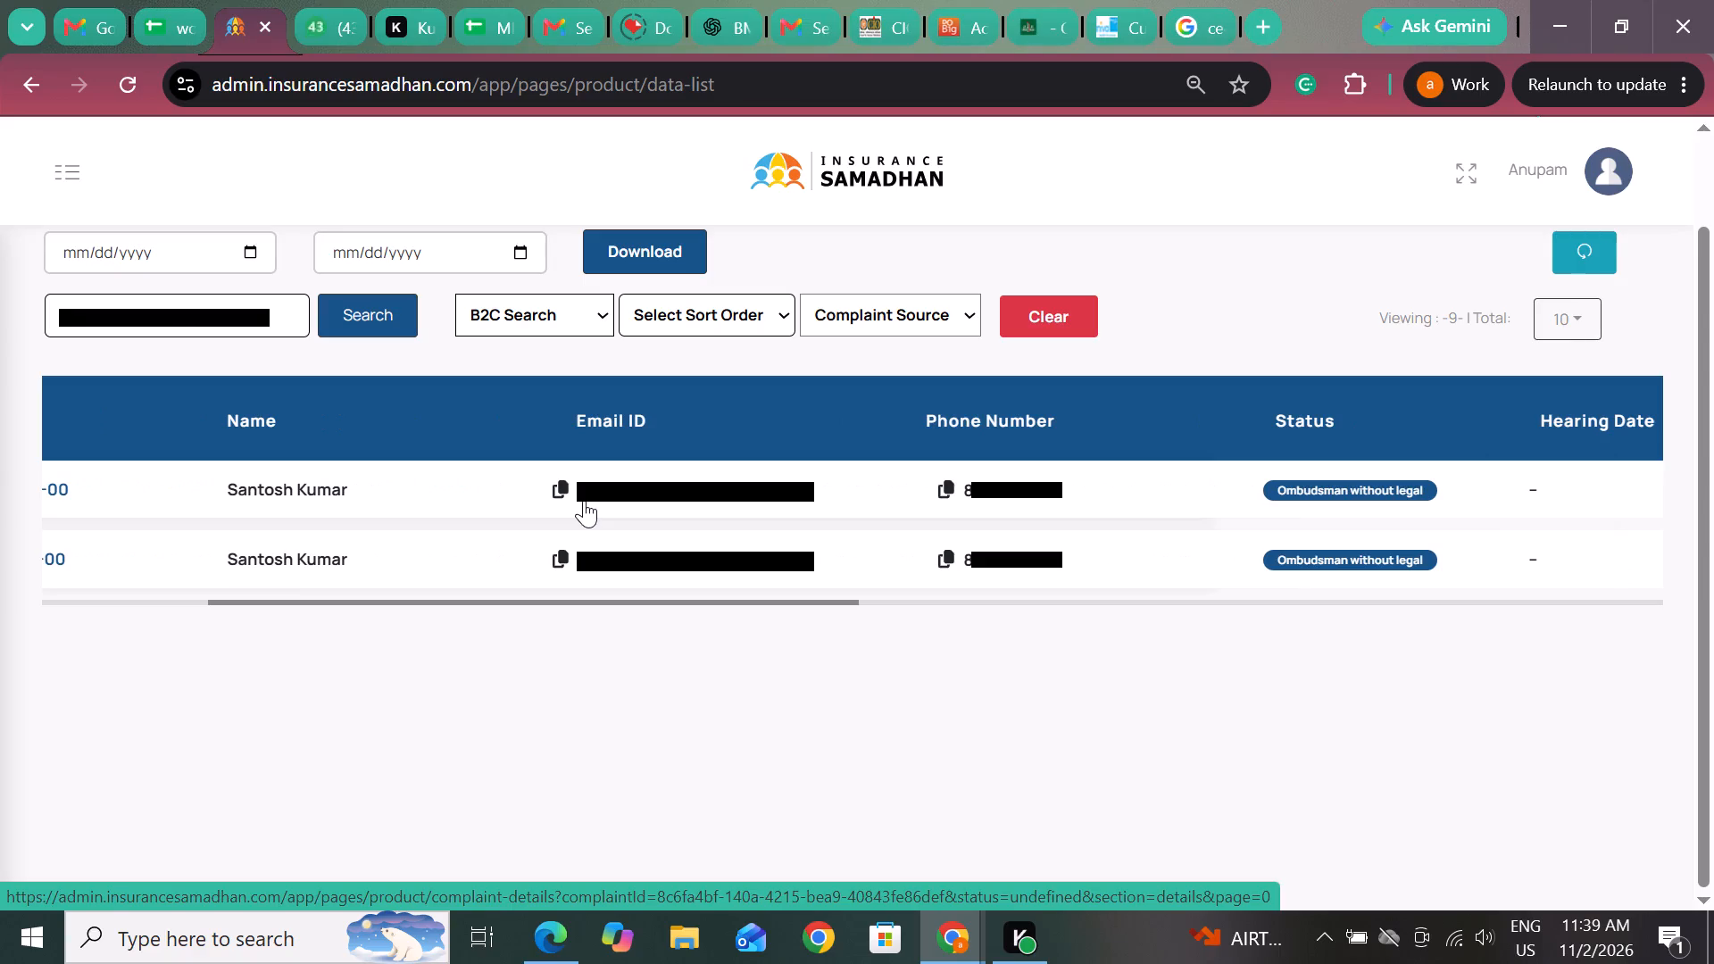
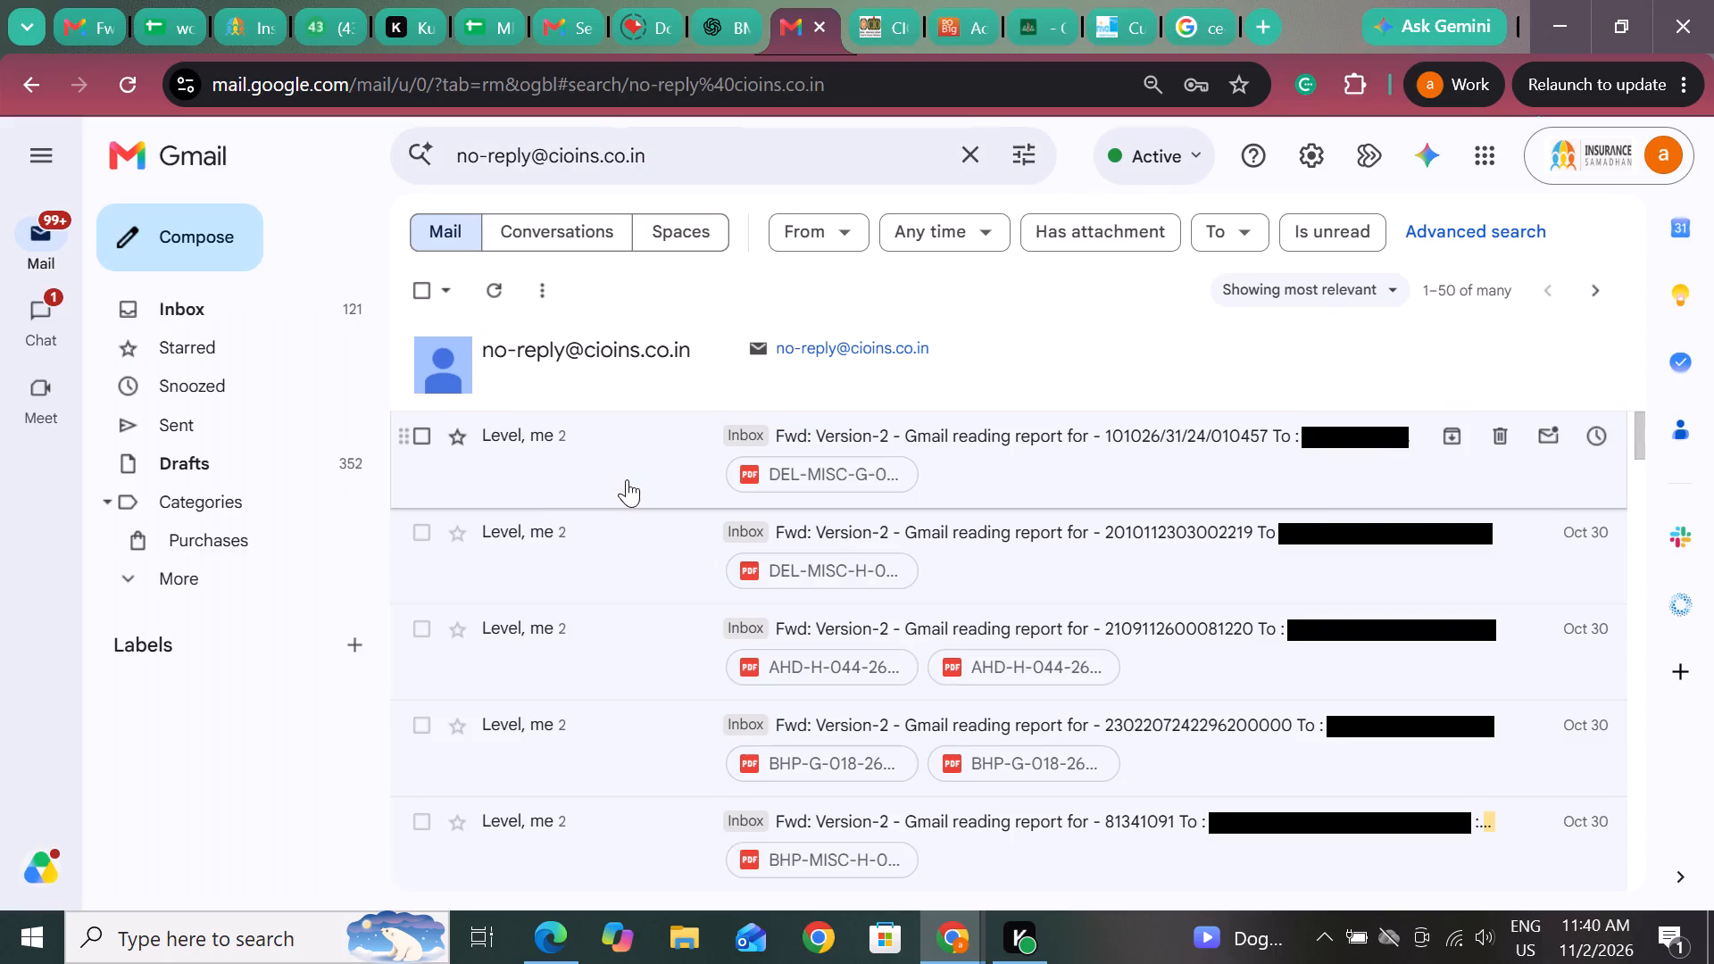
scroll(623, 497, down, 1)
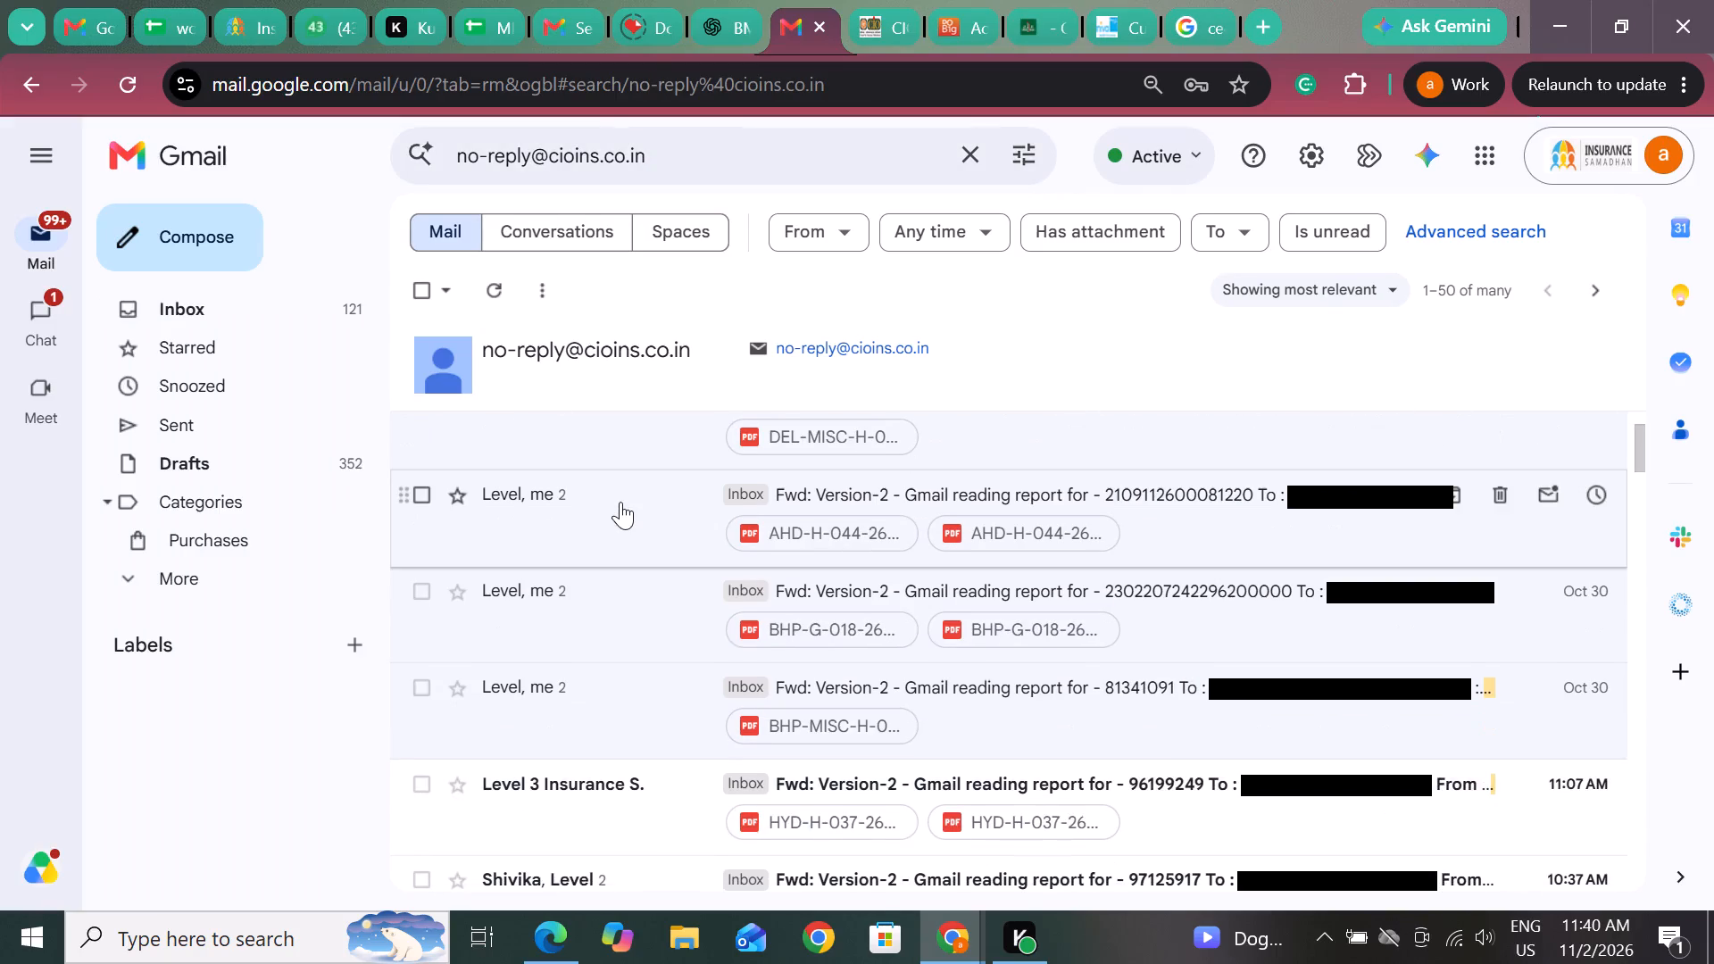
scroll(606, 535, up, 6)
Copy the customer's email ID from the first record in the Insurance Samadhan complaint list and search Gmail for it.
click(259, 21)
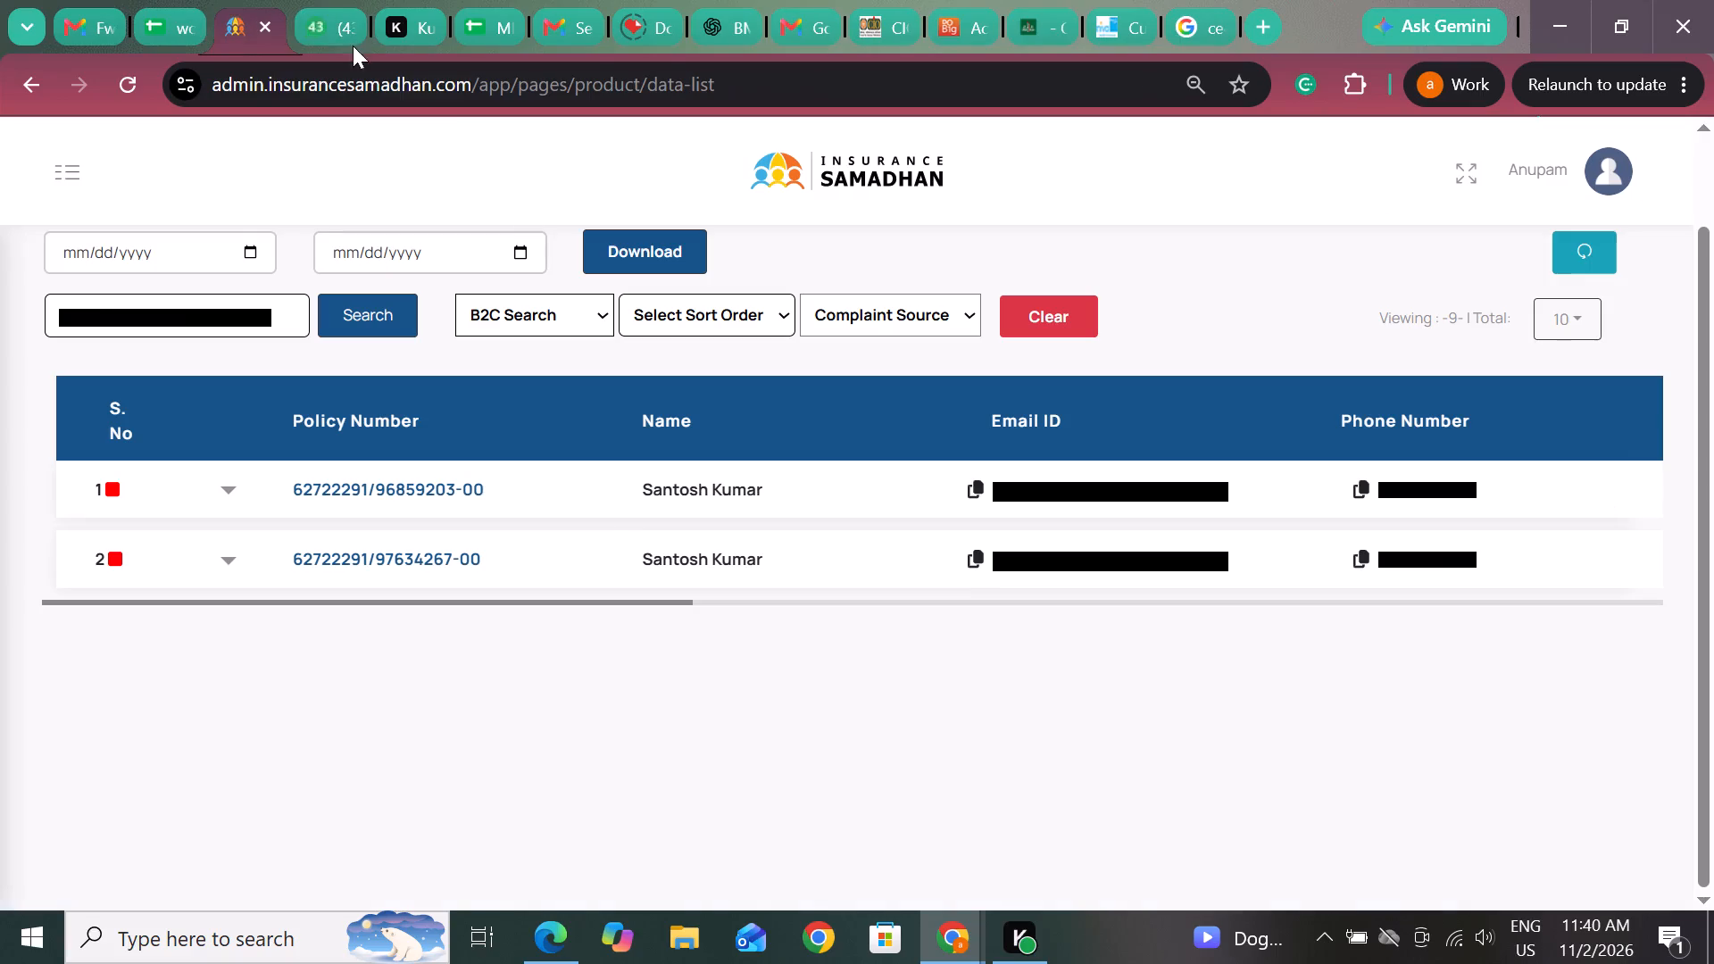
click(976, 489)
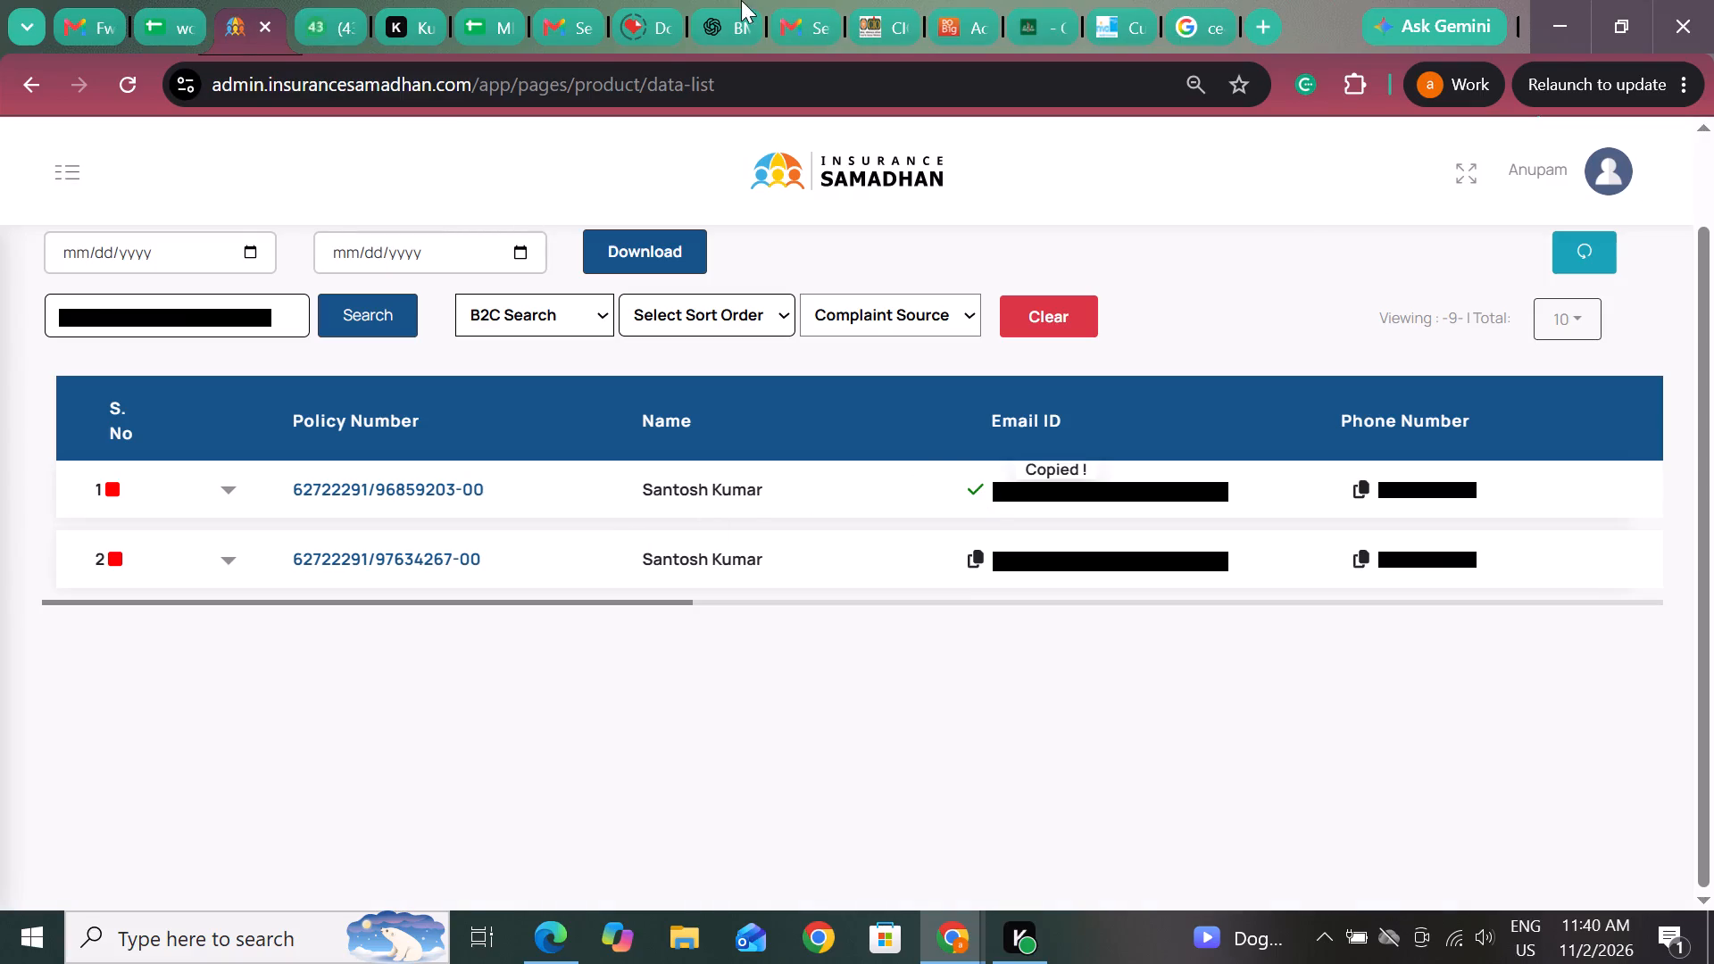
click(794, 37)
ctrl+triple_click(681, 159)
key(ctrl+v)
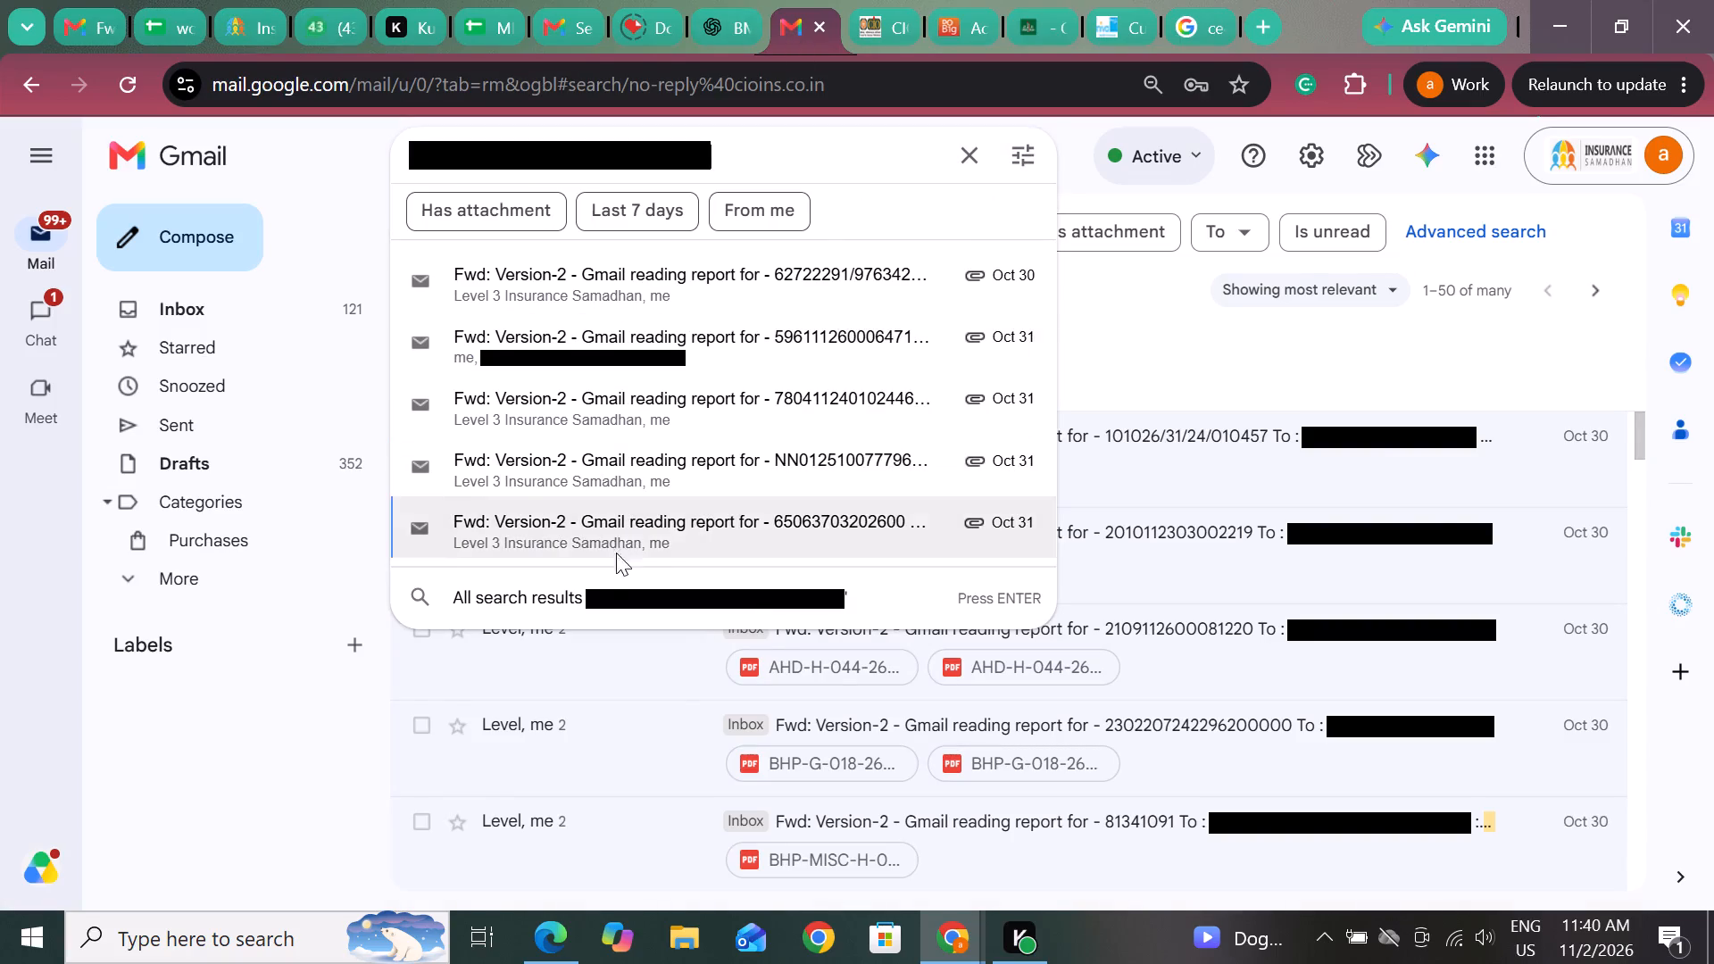
click(610, 589)
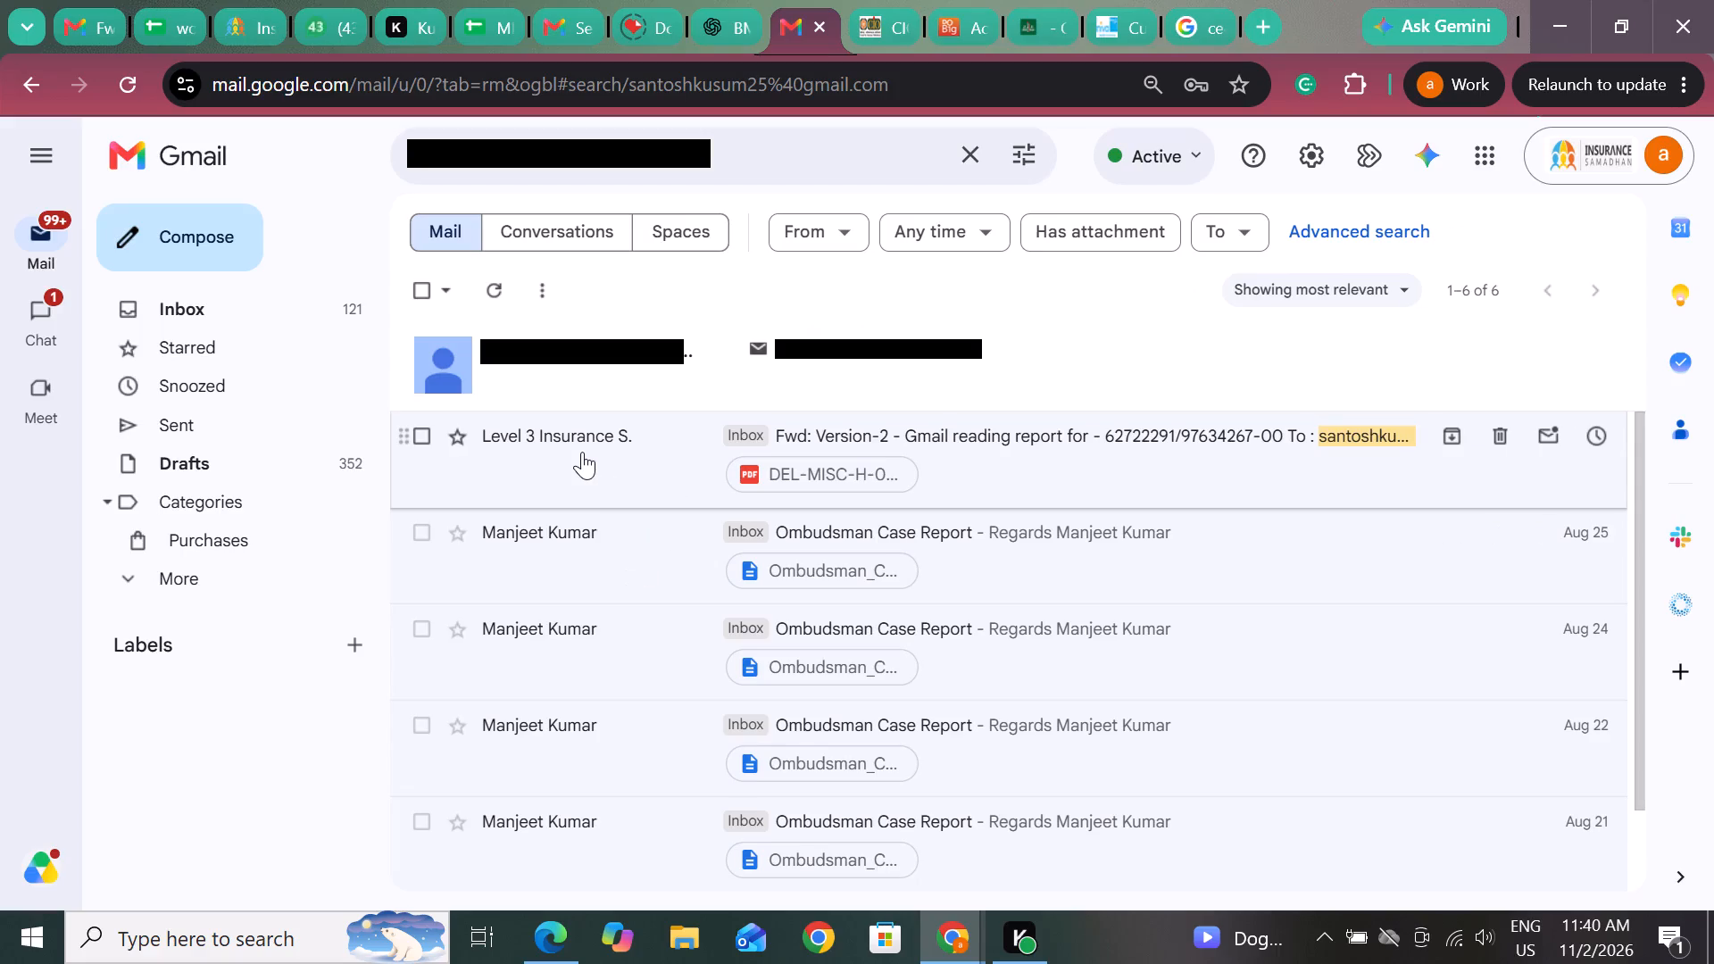
Return to the Insurance Samadhan complaint list, review the first complaint's communication log, then close it and collapse the record.
click(270, 30)
click(1217, 481)
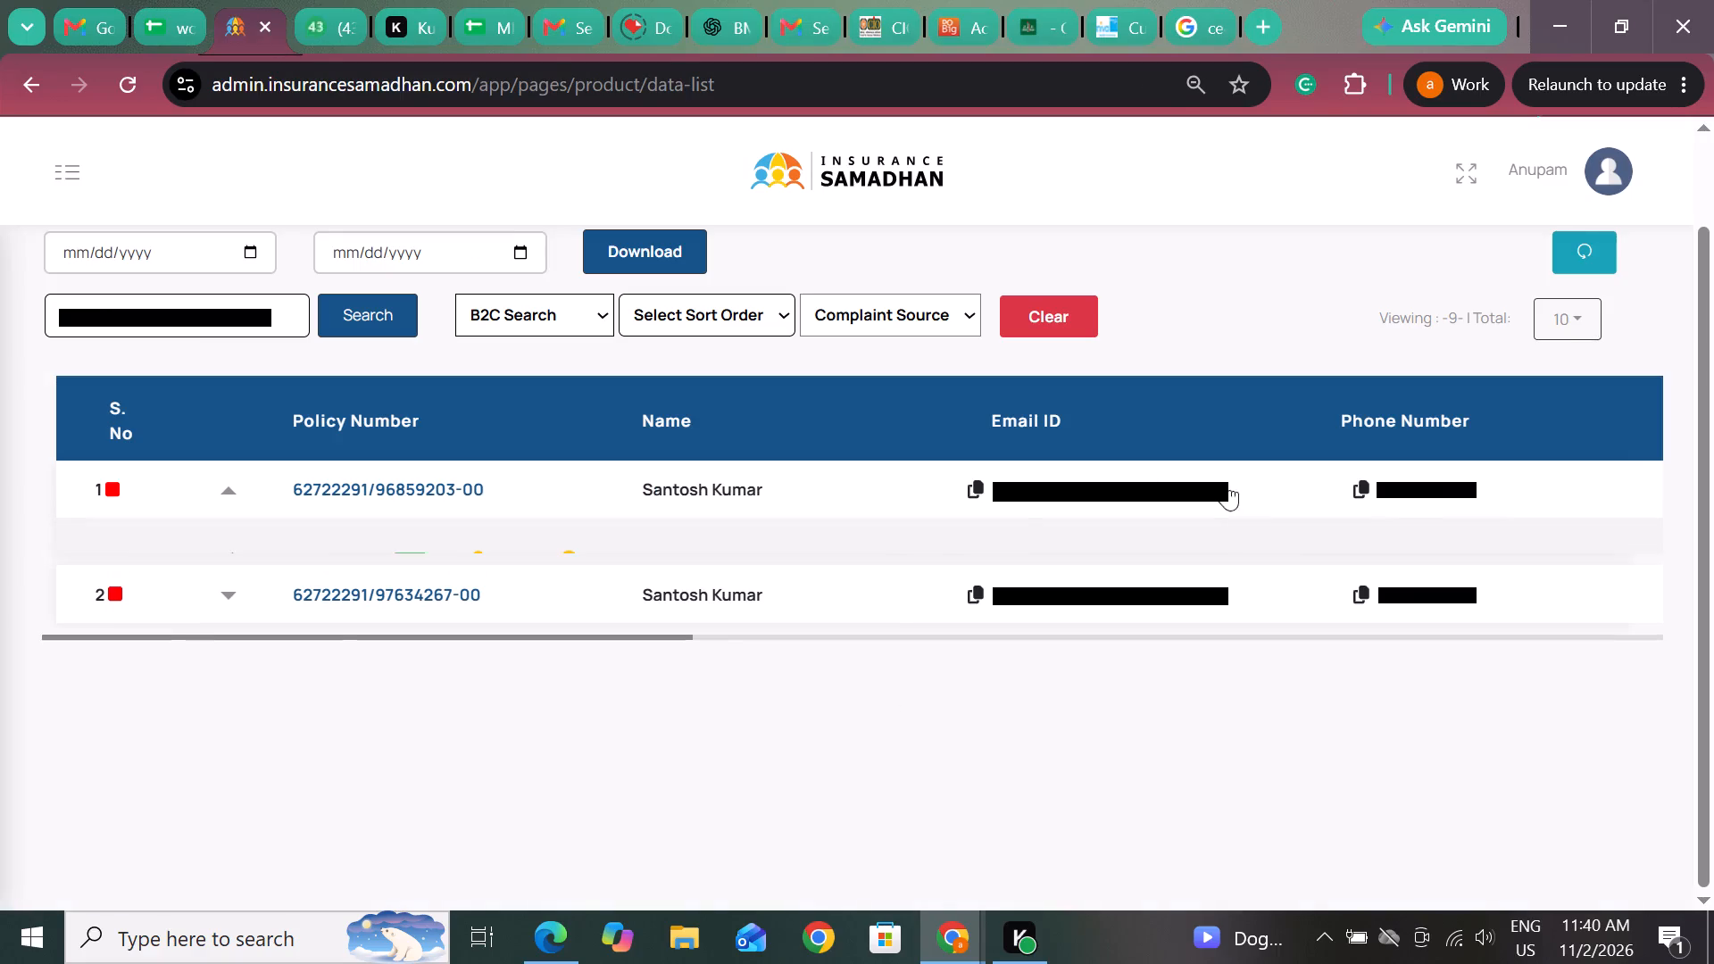
click(1385, 563)
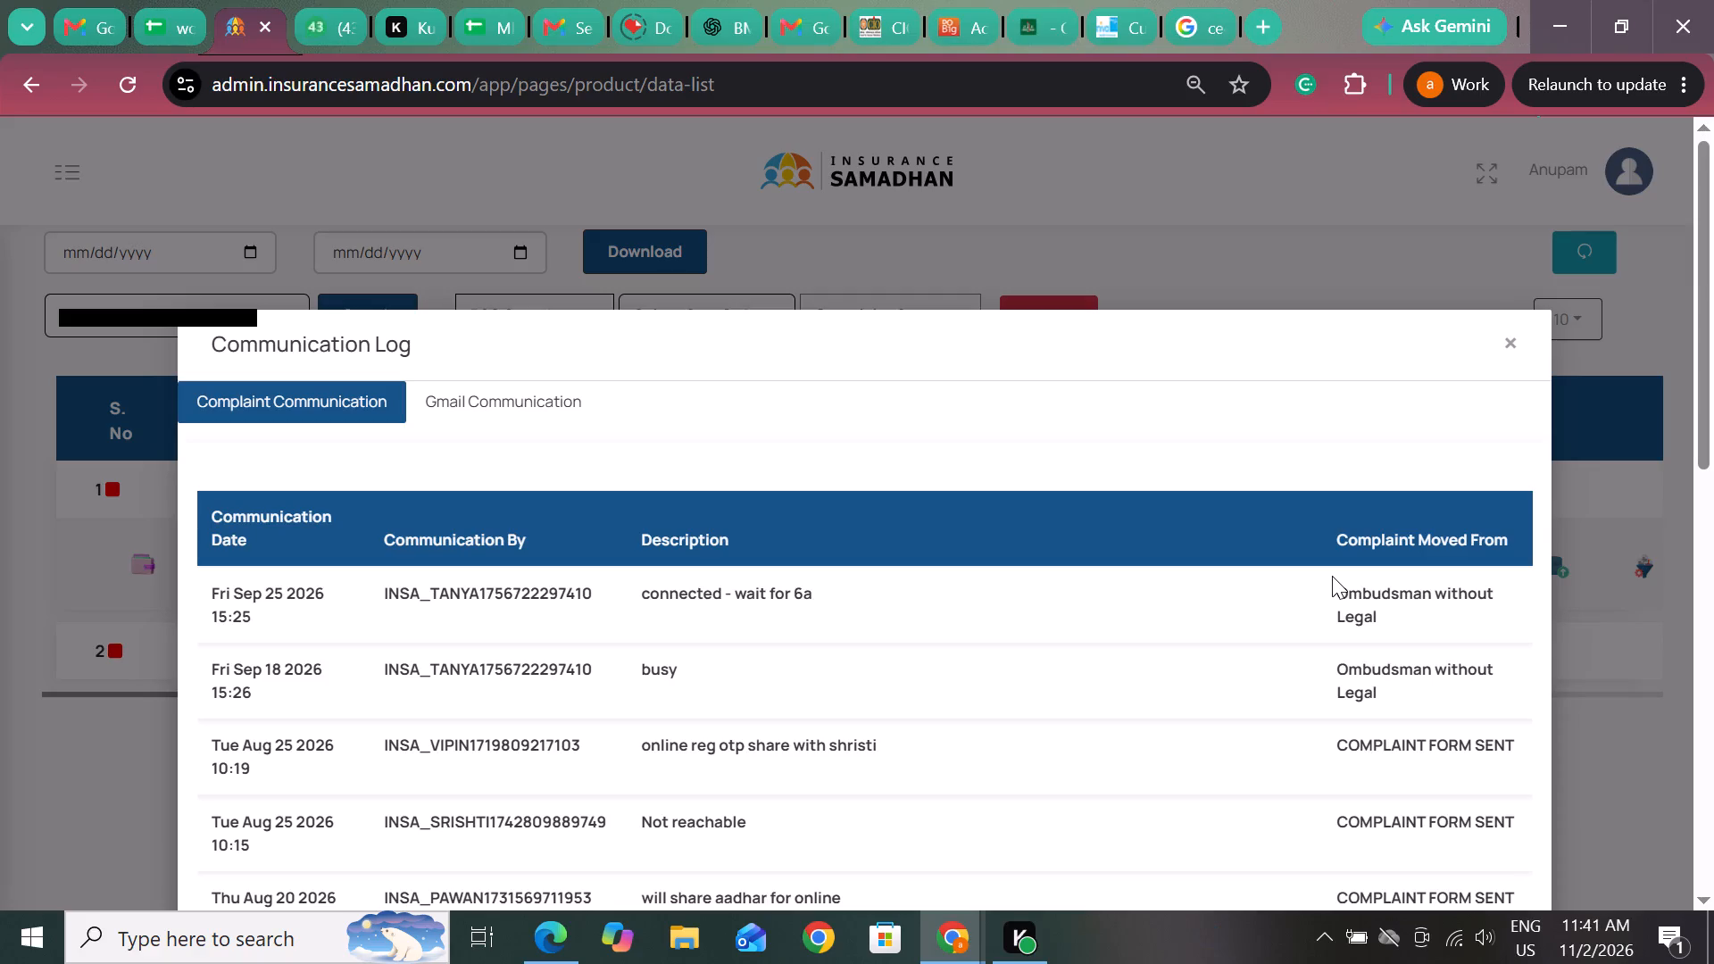
scroll(492, 411, up, 6)
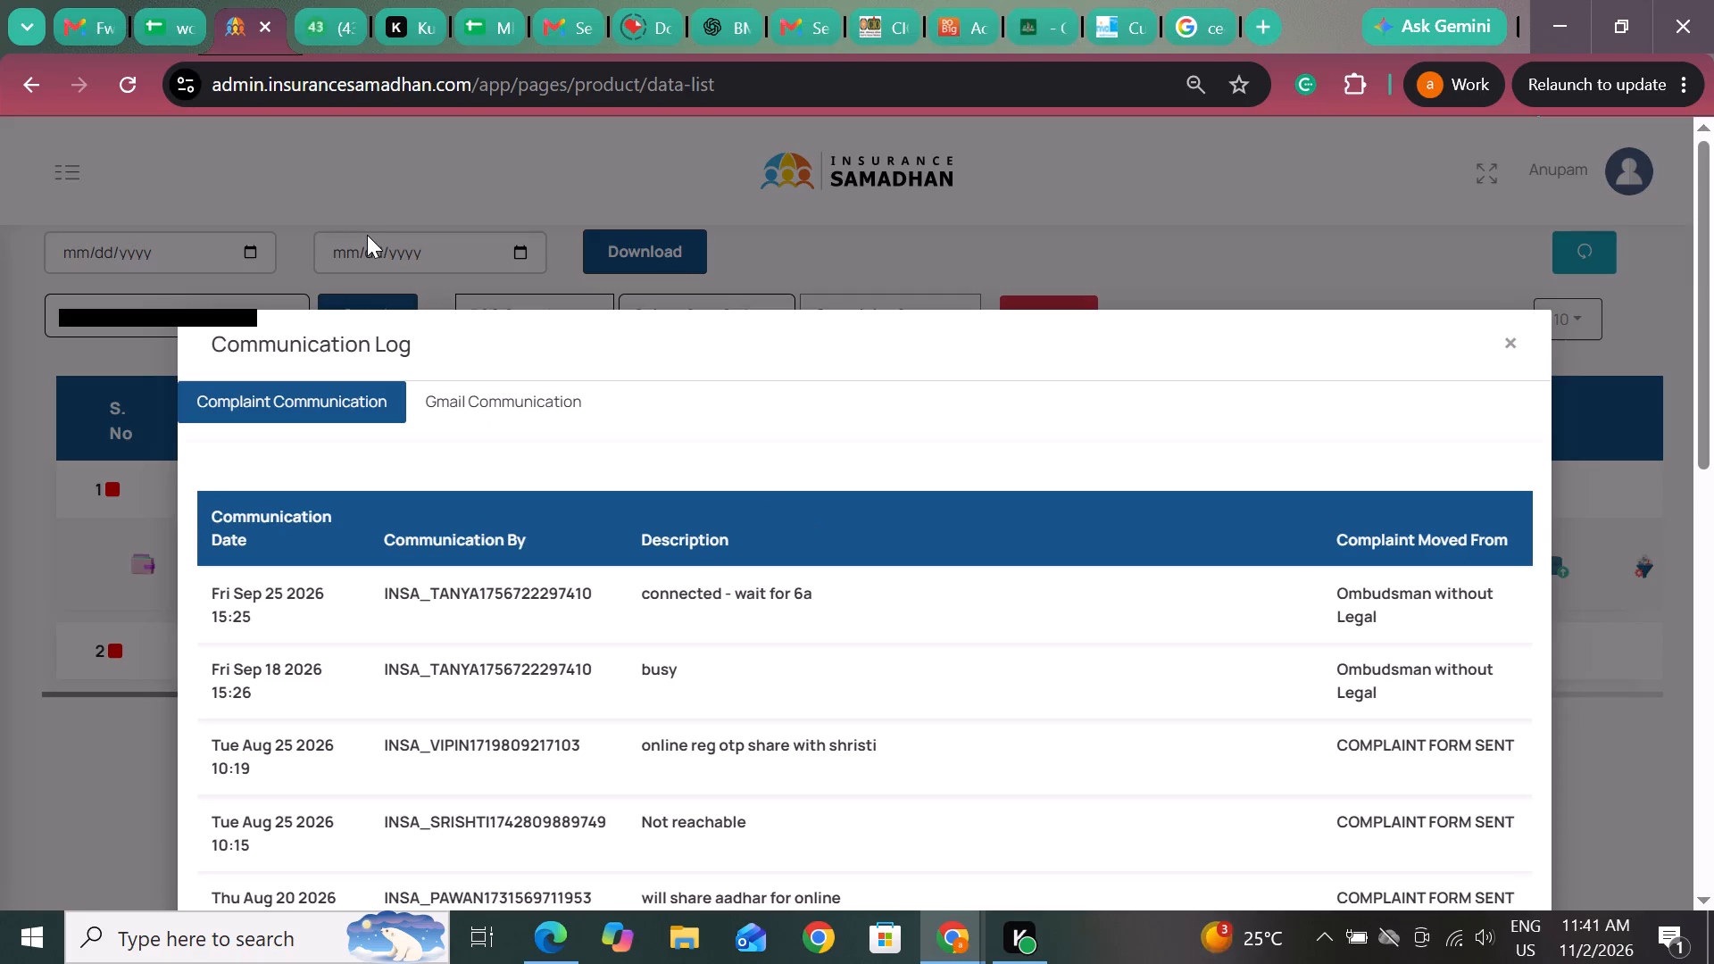
click(300, 256)
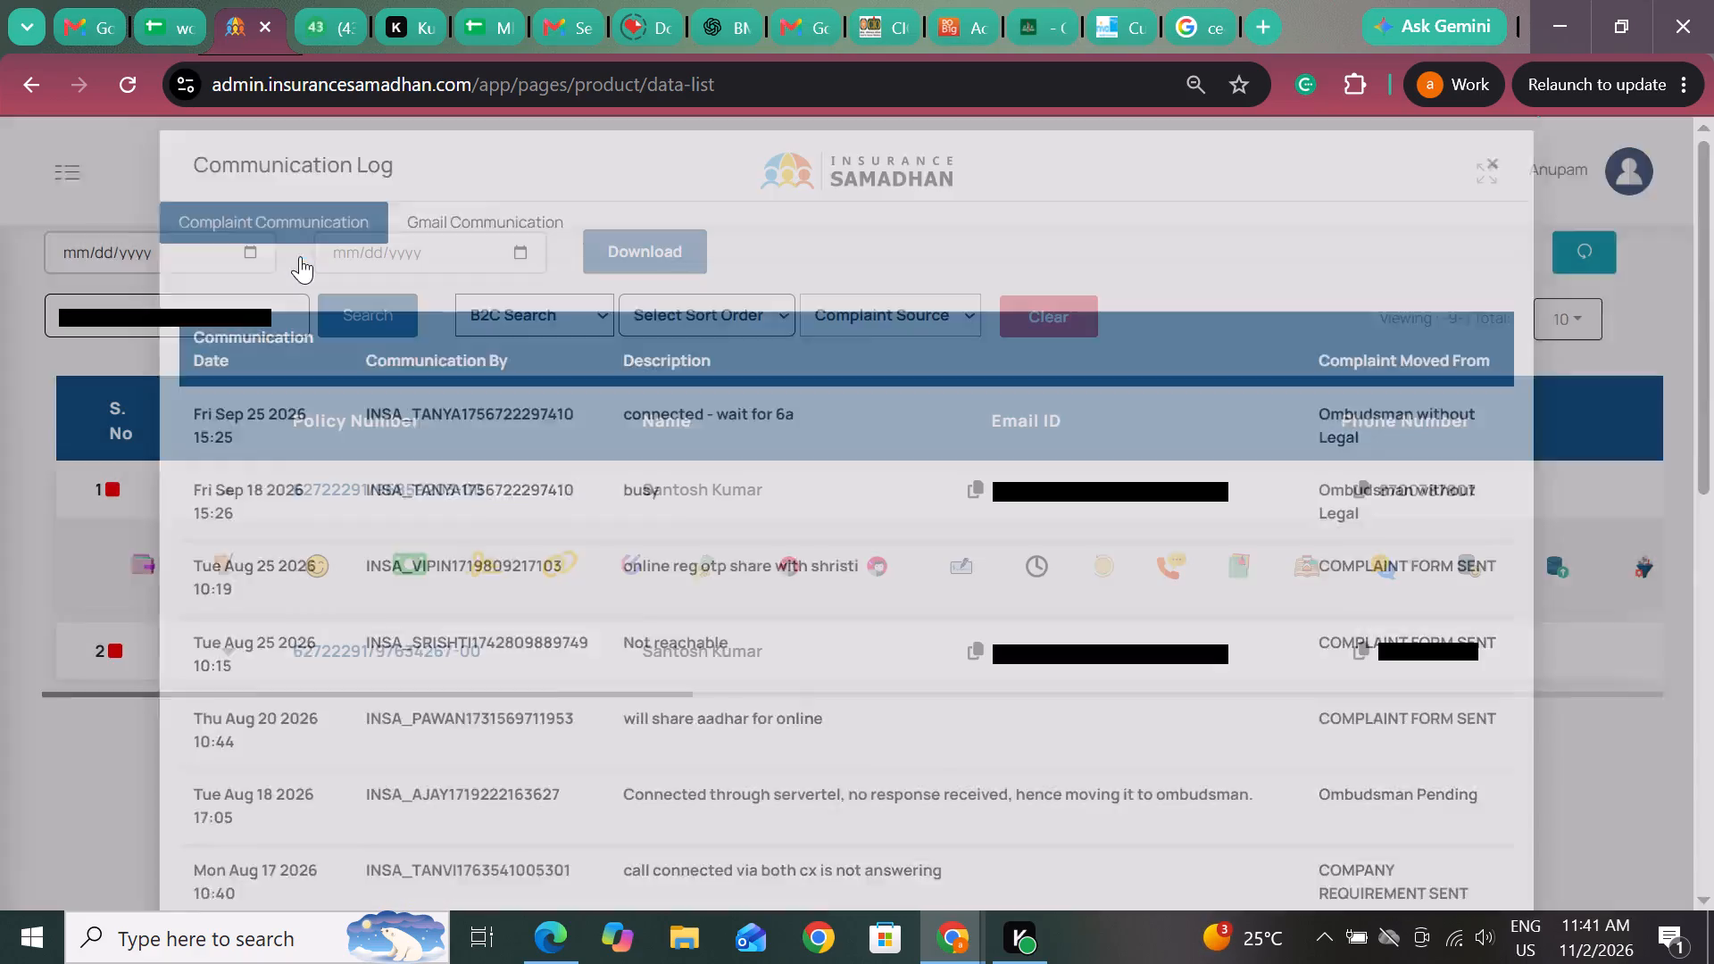
click(235, 494)
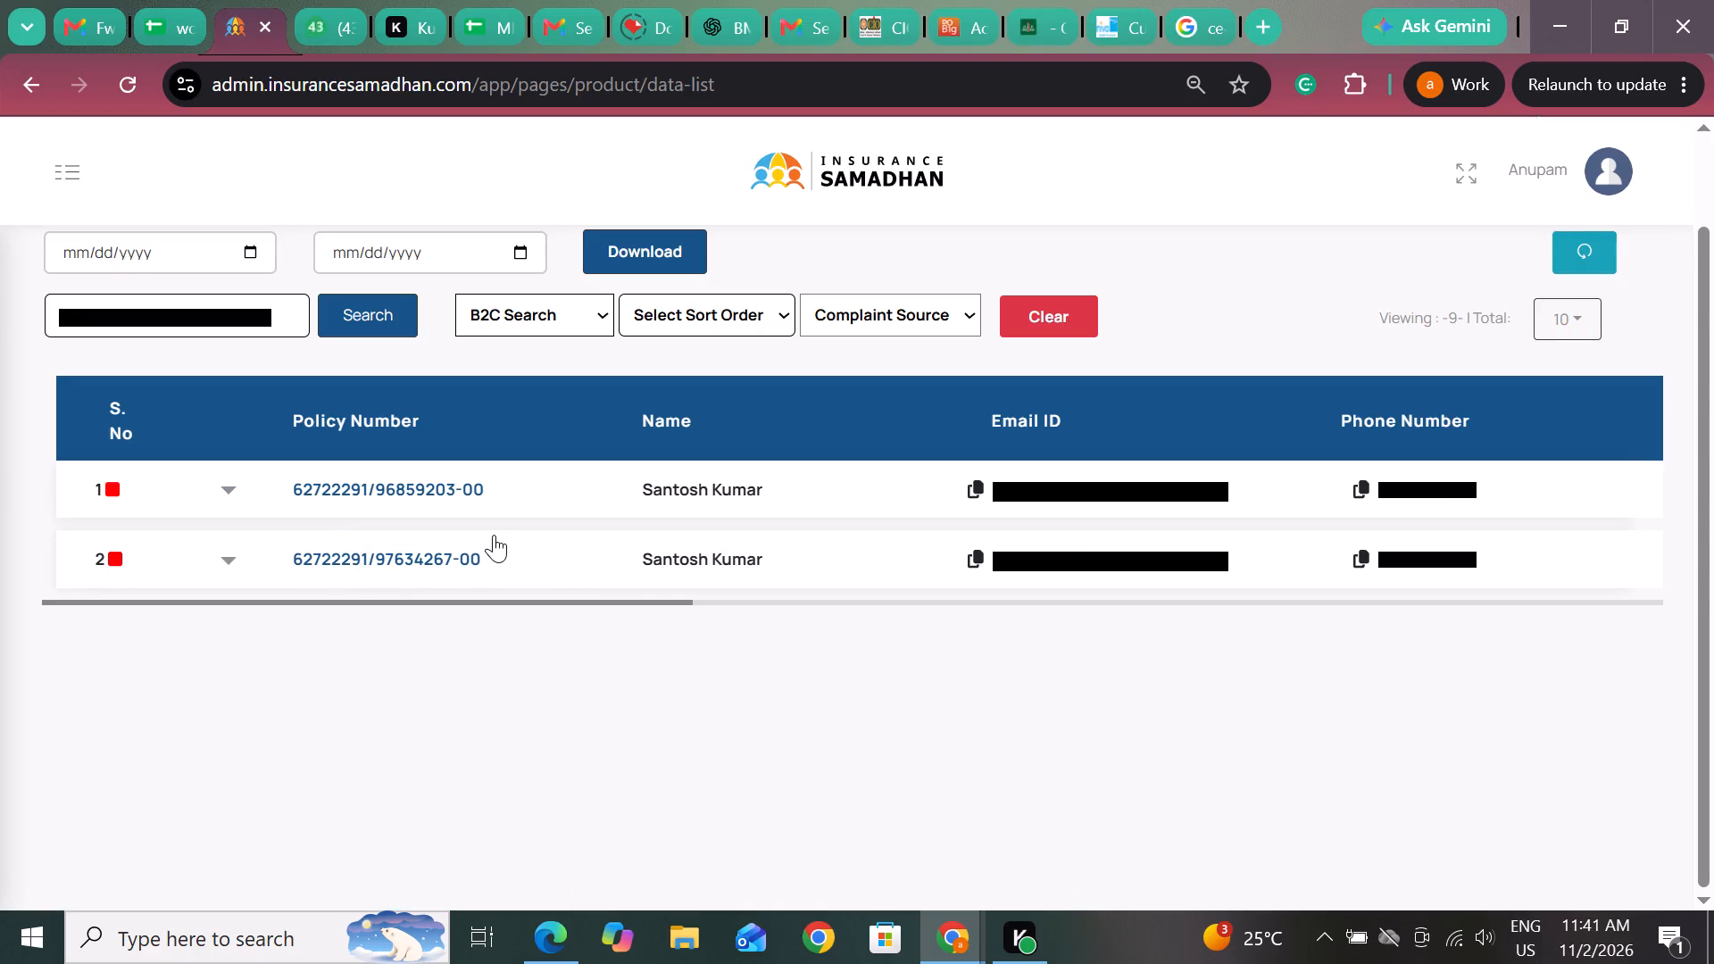
Examine the status, hearing date and insurance company columns for the customer's two policy records in the complaint list.
scroll(494, 535, left, 2)
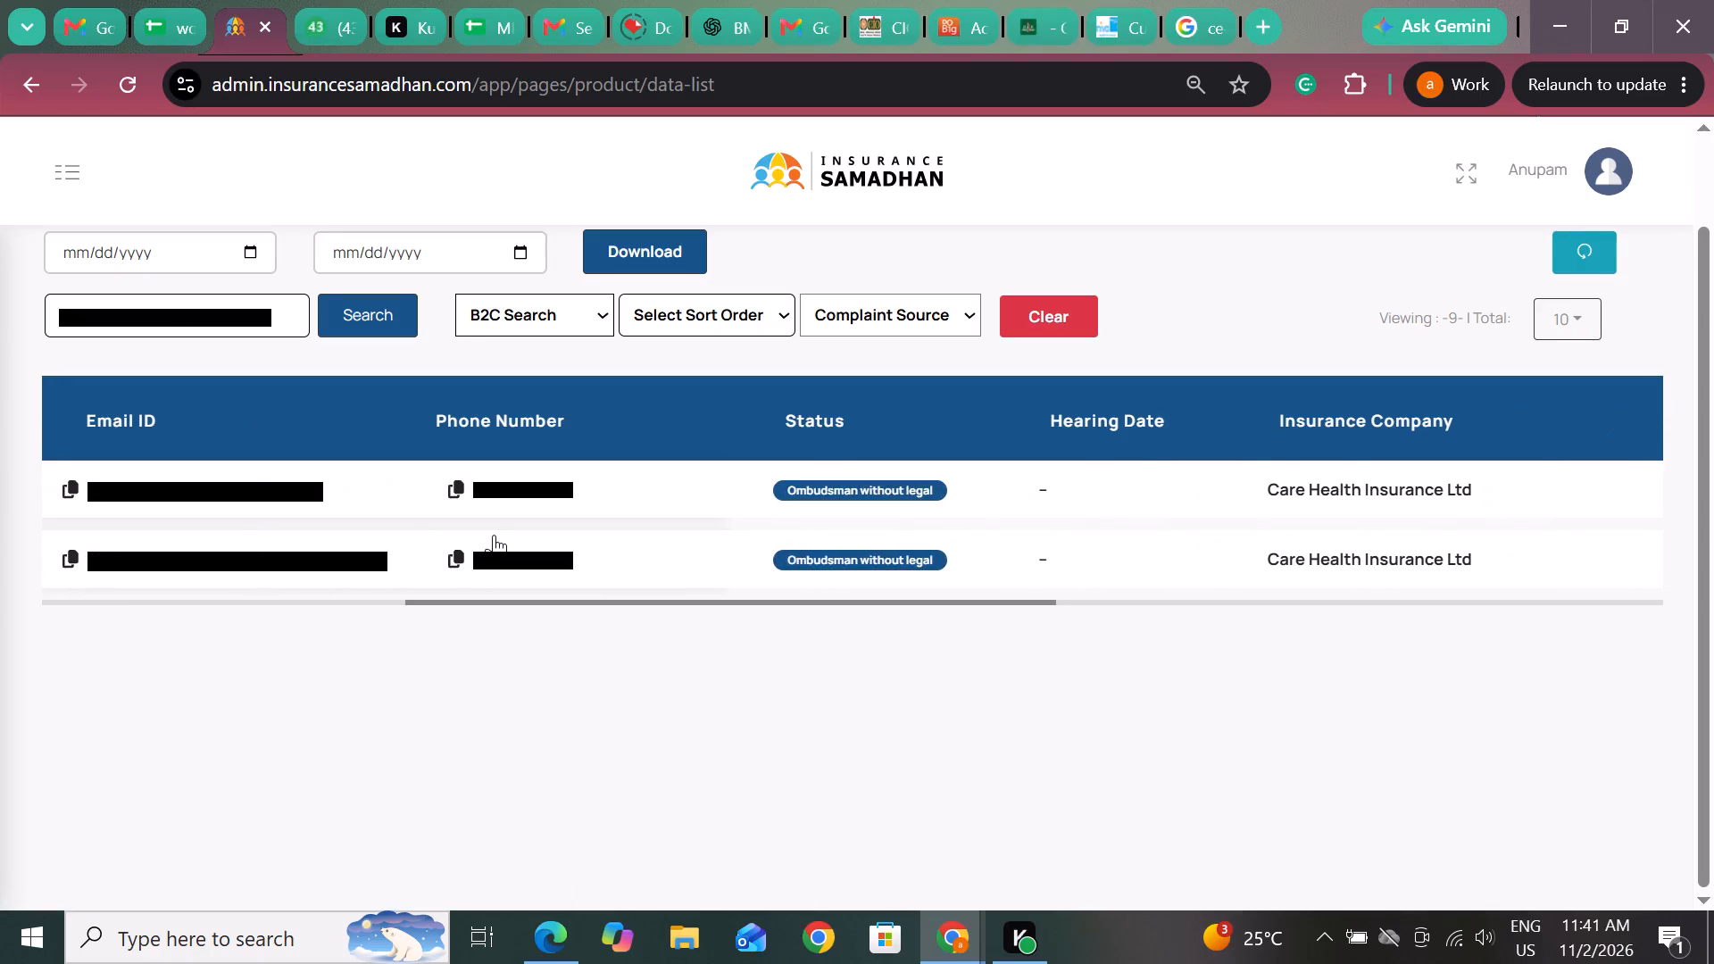
scroll(494, 535, left, 13)
scroll(494, 535, right, 8)
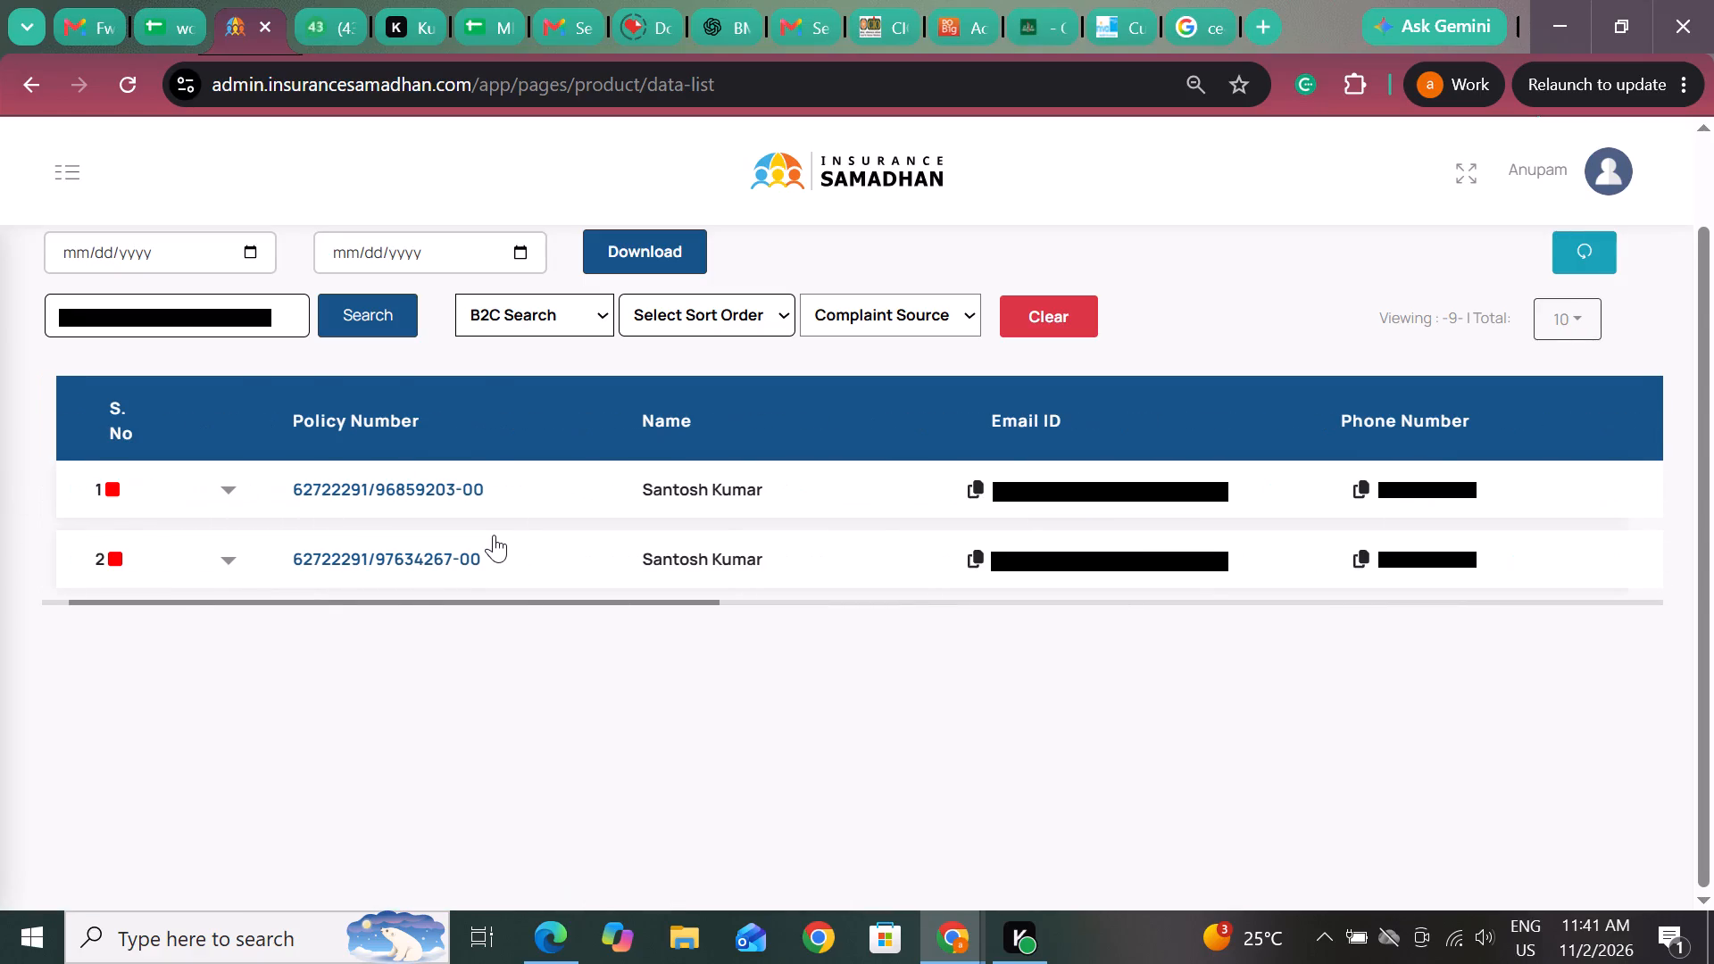
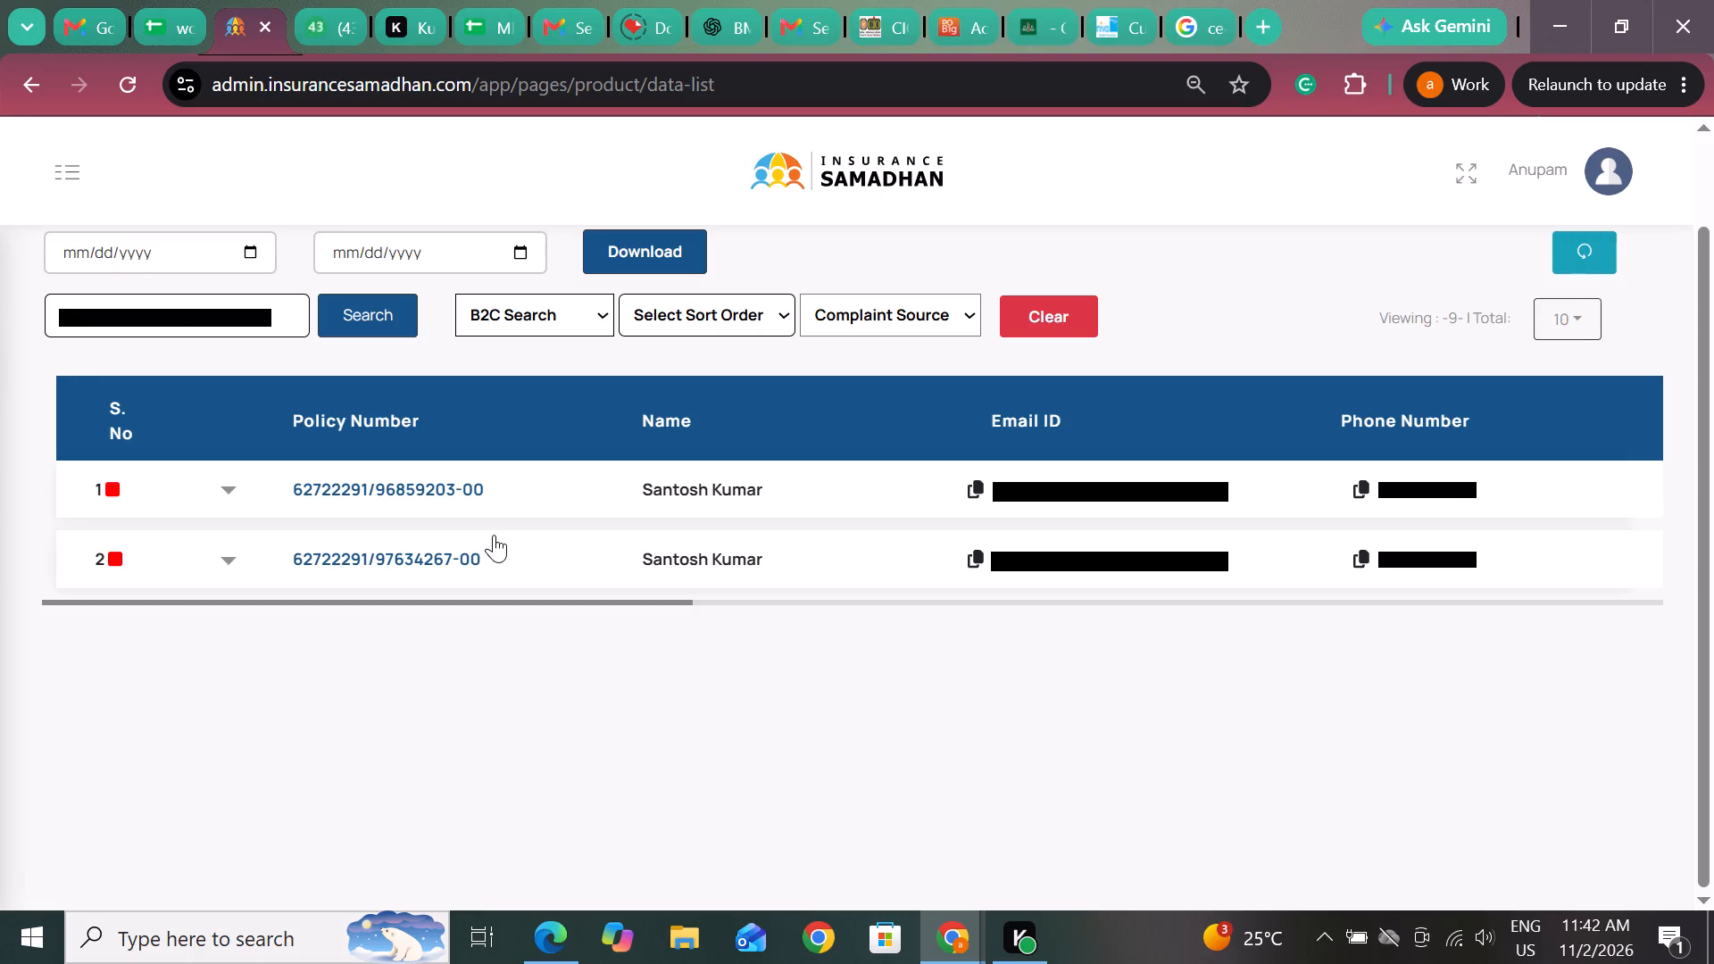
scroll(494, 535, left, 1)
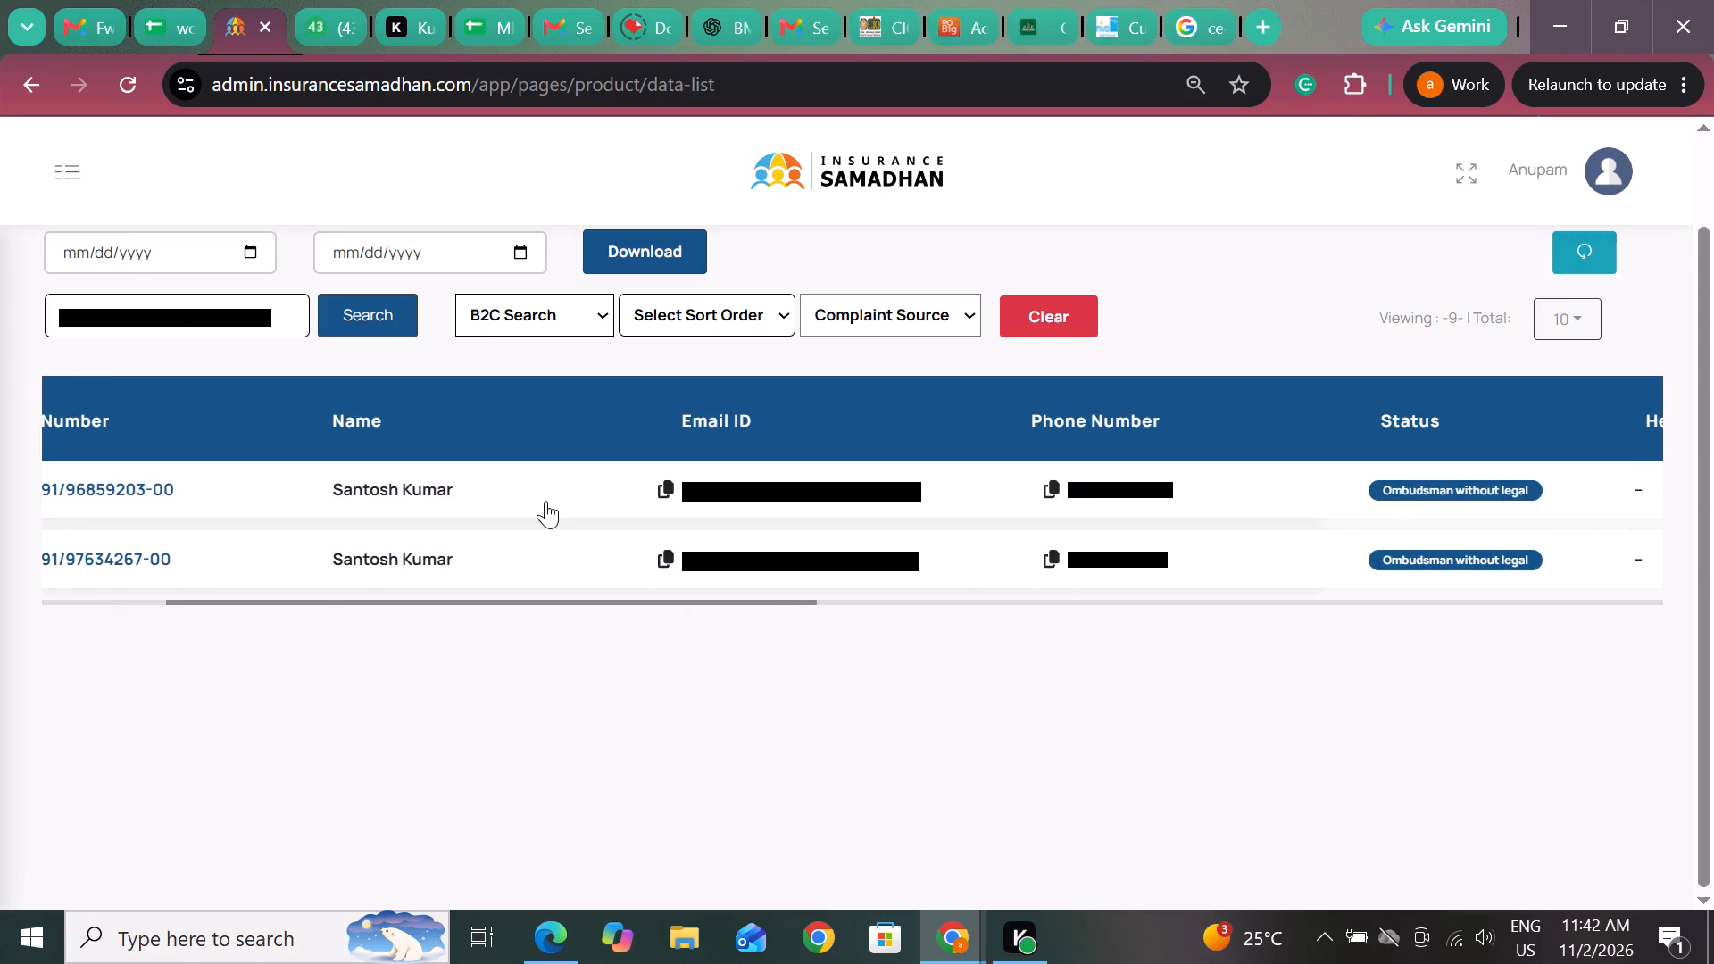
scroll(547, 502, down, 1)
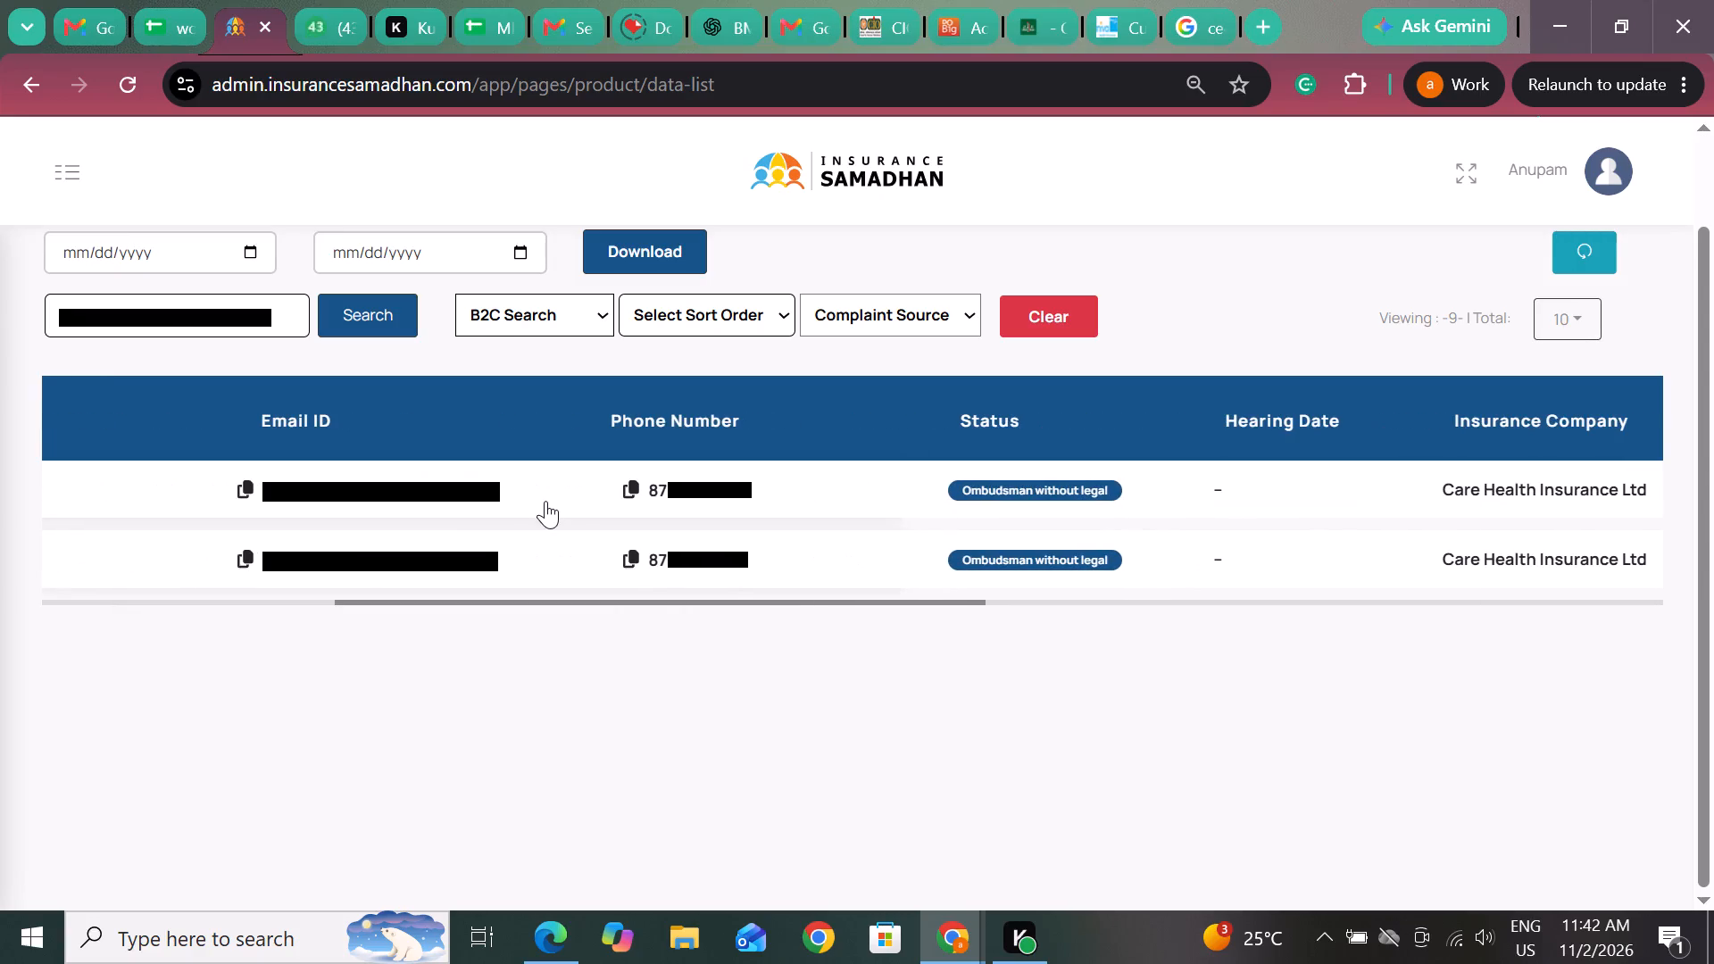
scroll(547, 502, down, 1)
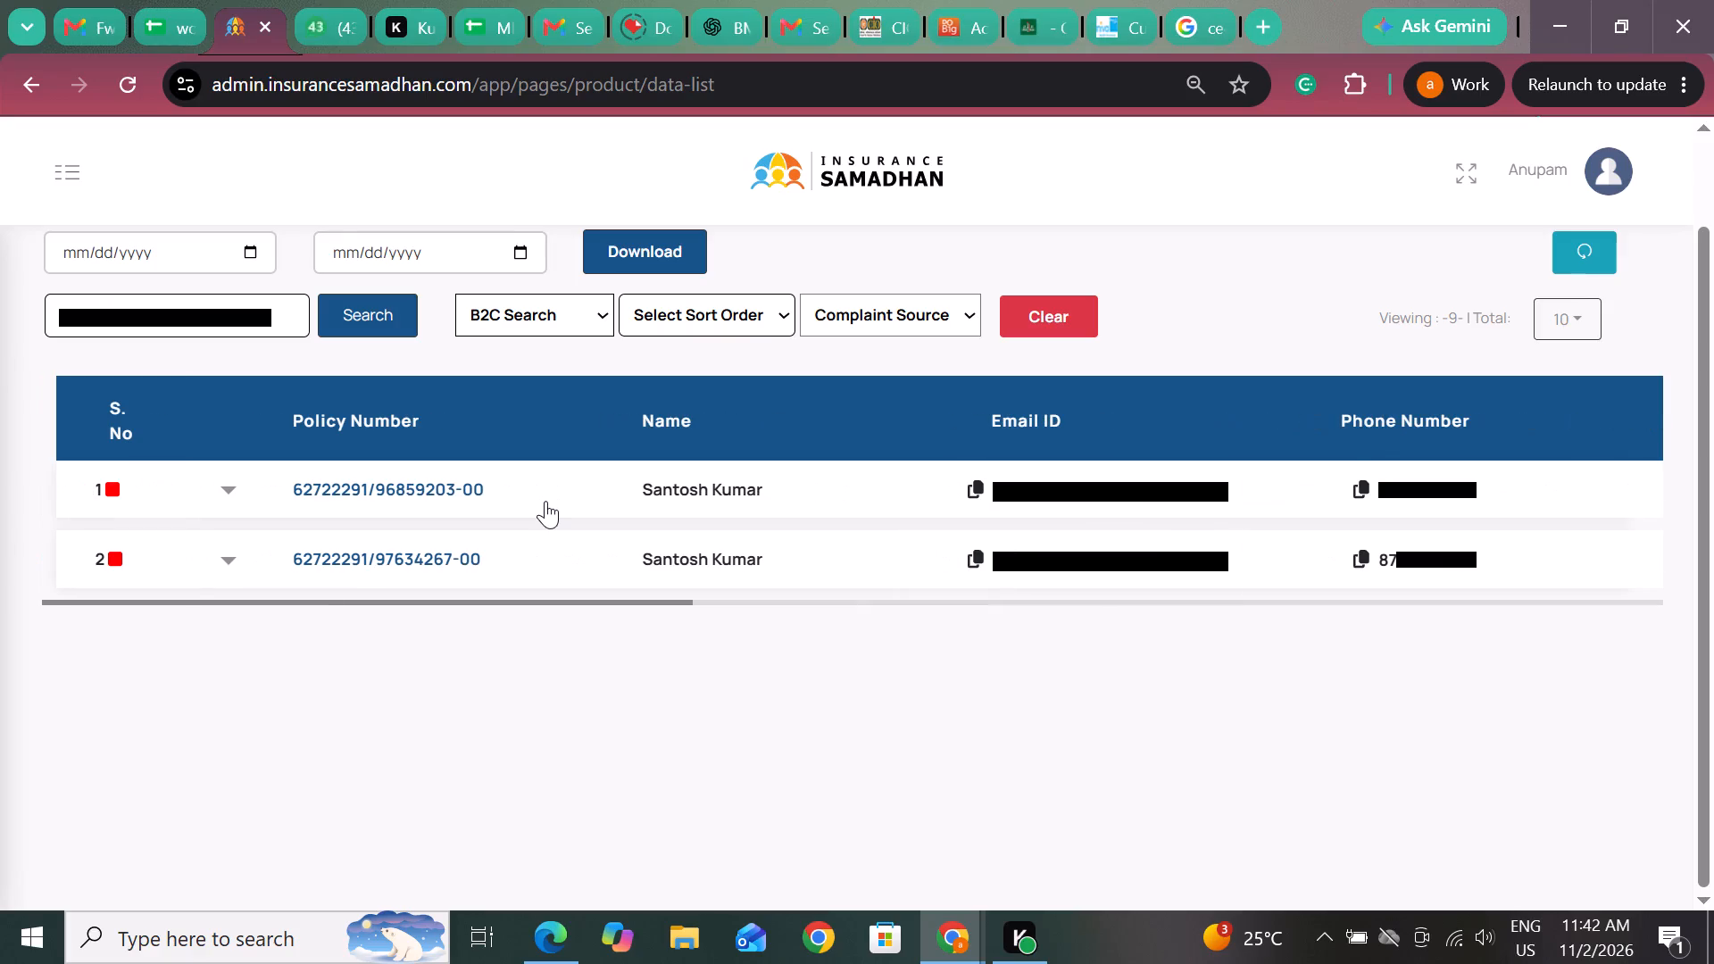
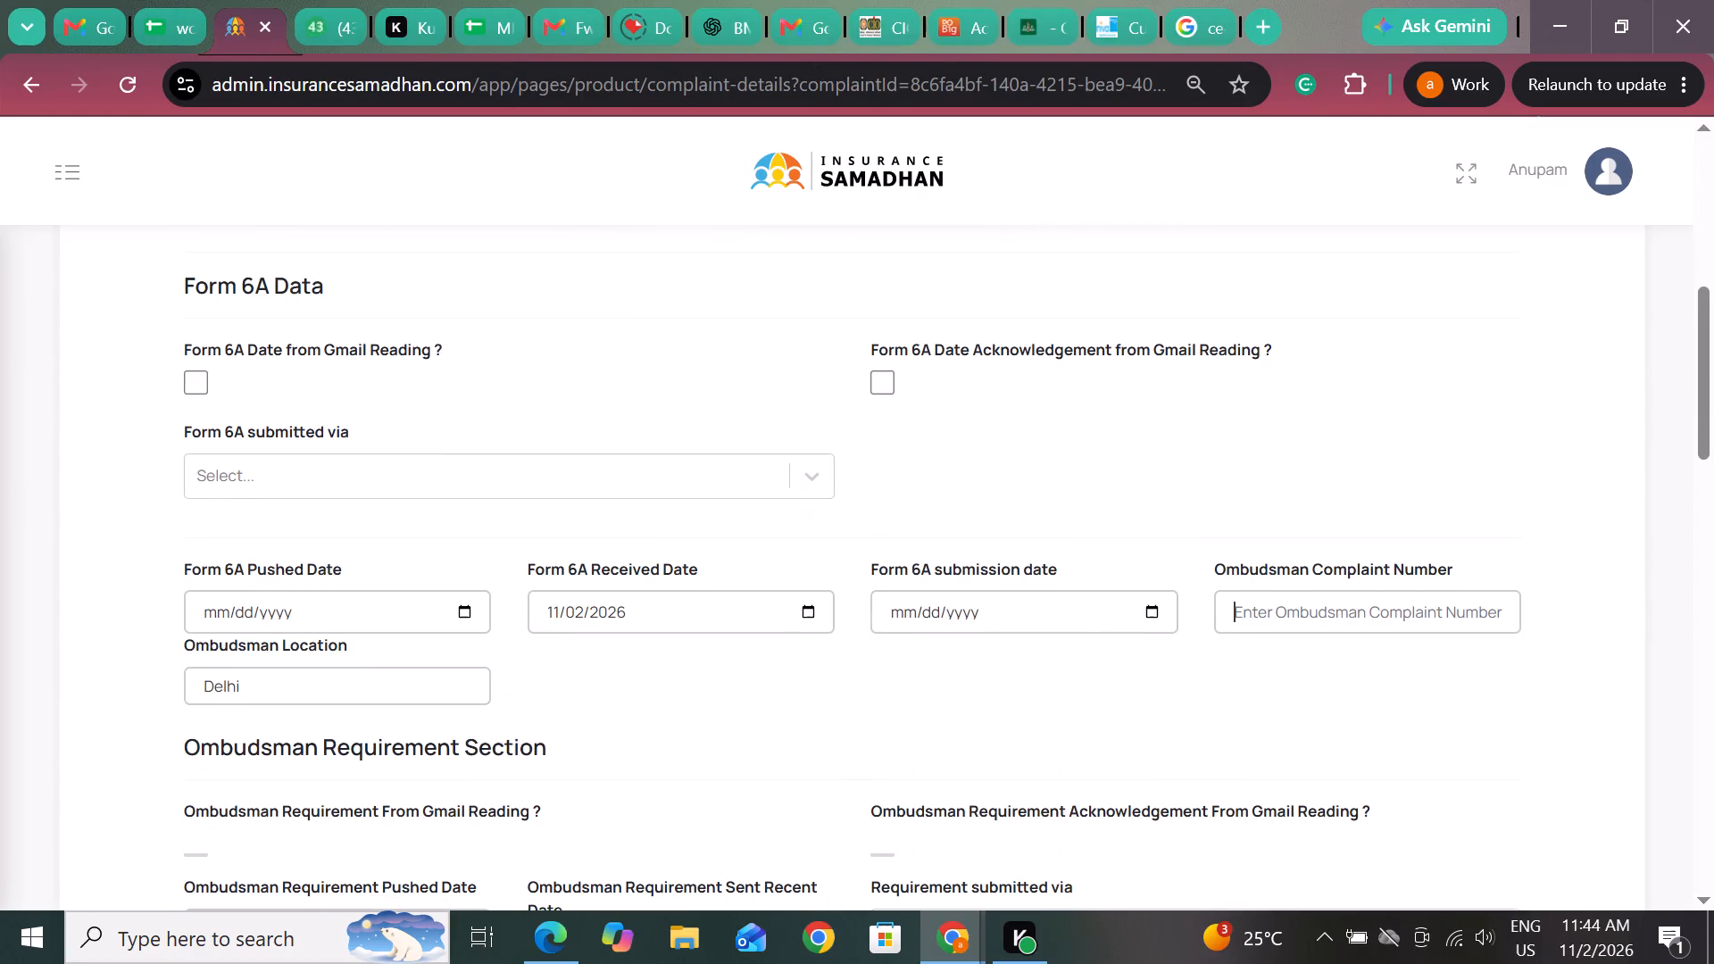
Fill in the Ombudsman Complaint Number in the Form 6A data with the copied number.
key(ctrl+v)
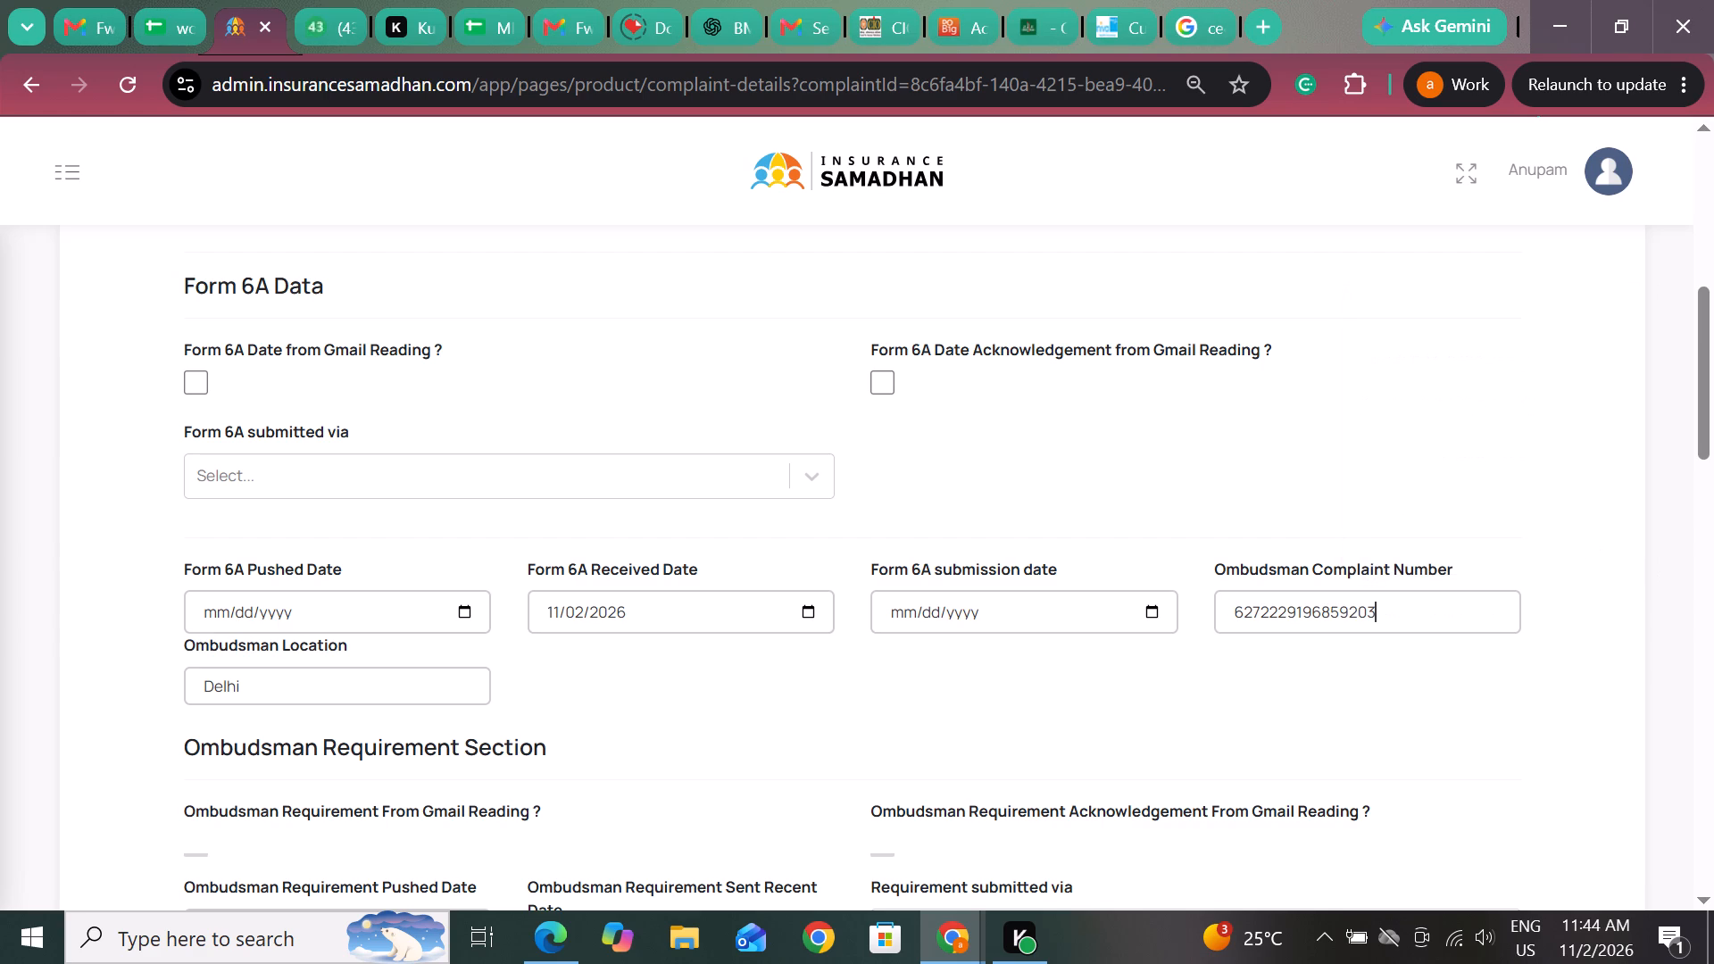
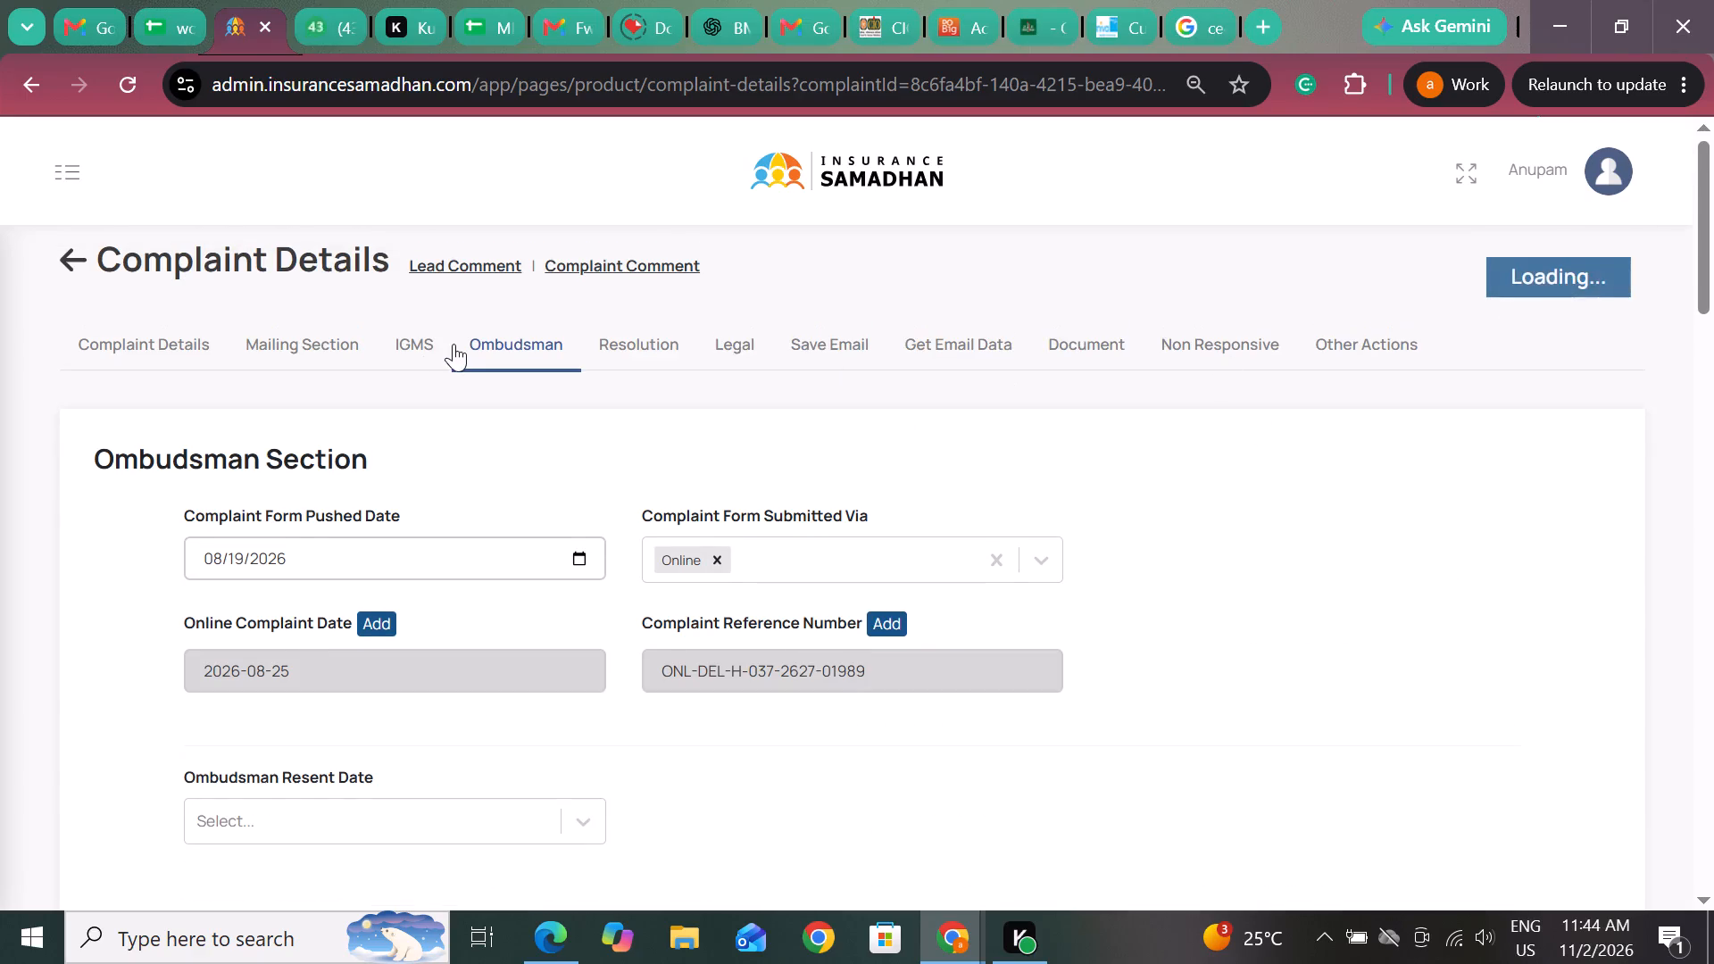
Leave the complaint's Ombudsman section and return to the All Complaints list.
click(91, 259)
click(64, 257)
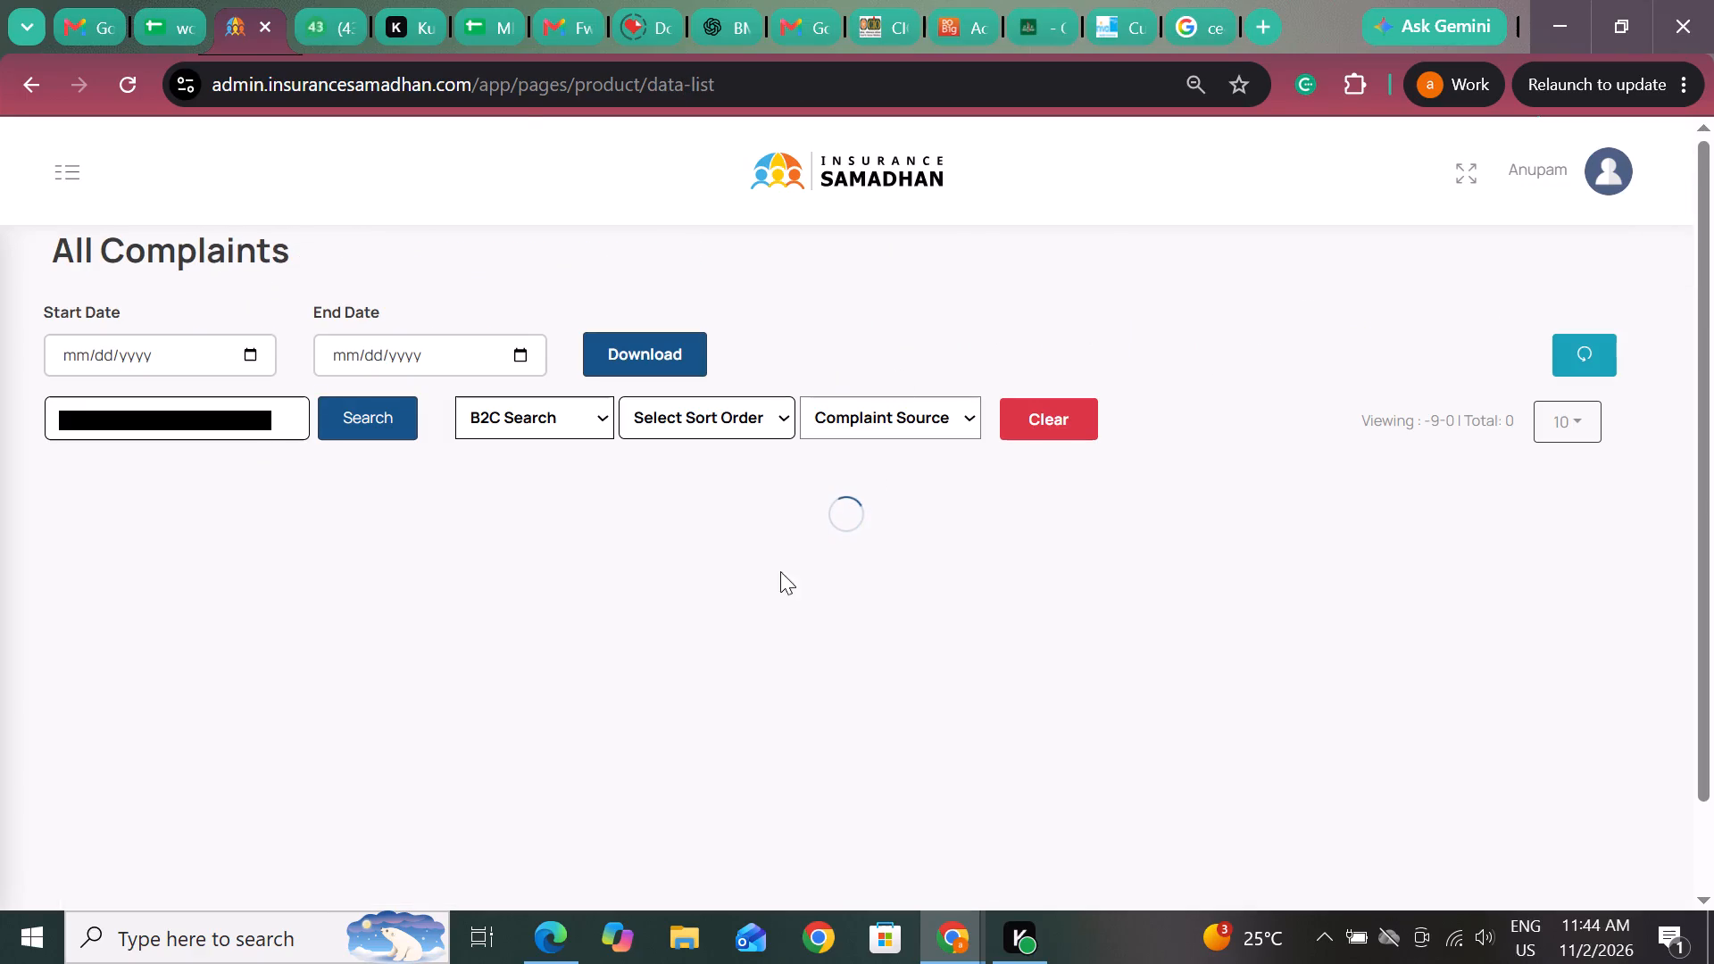
scroll(779, 617, left, 1)
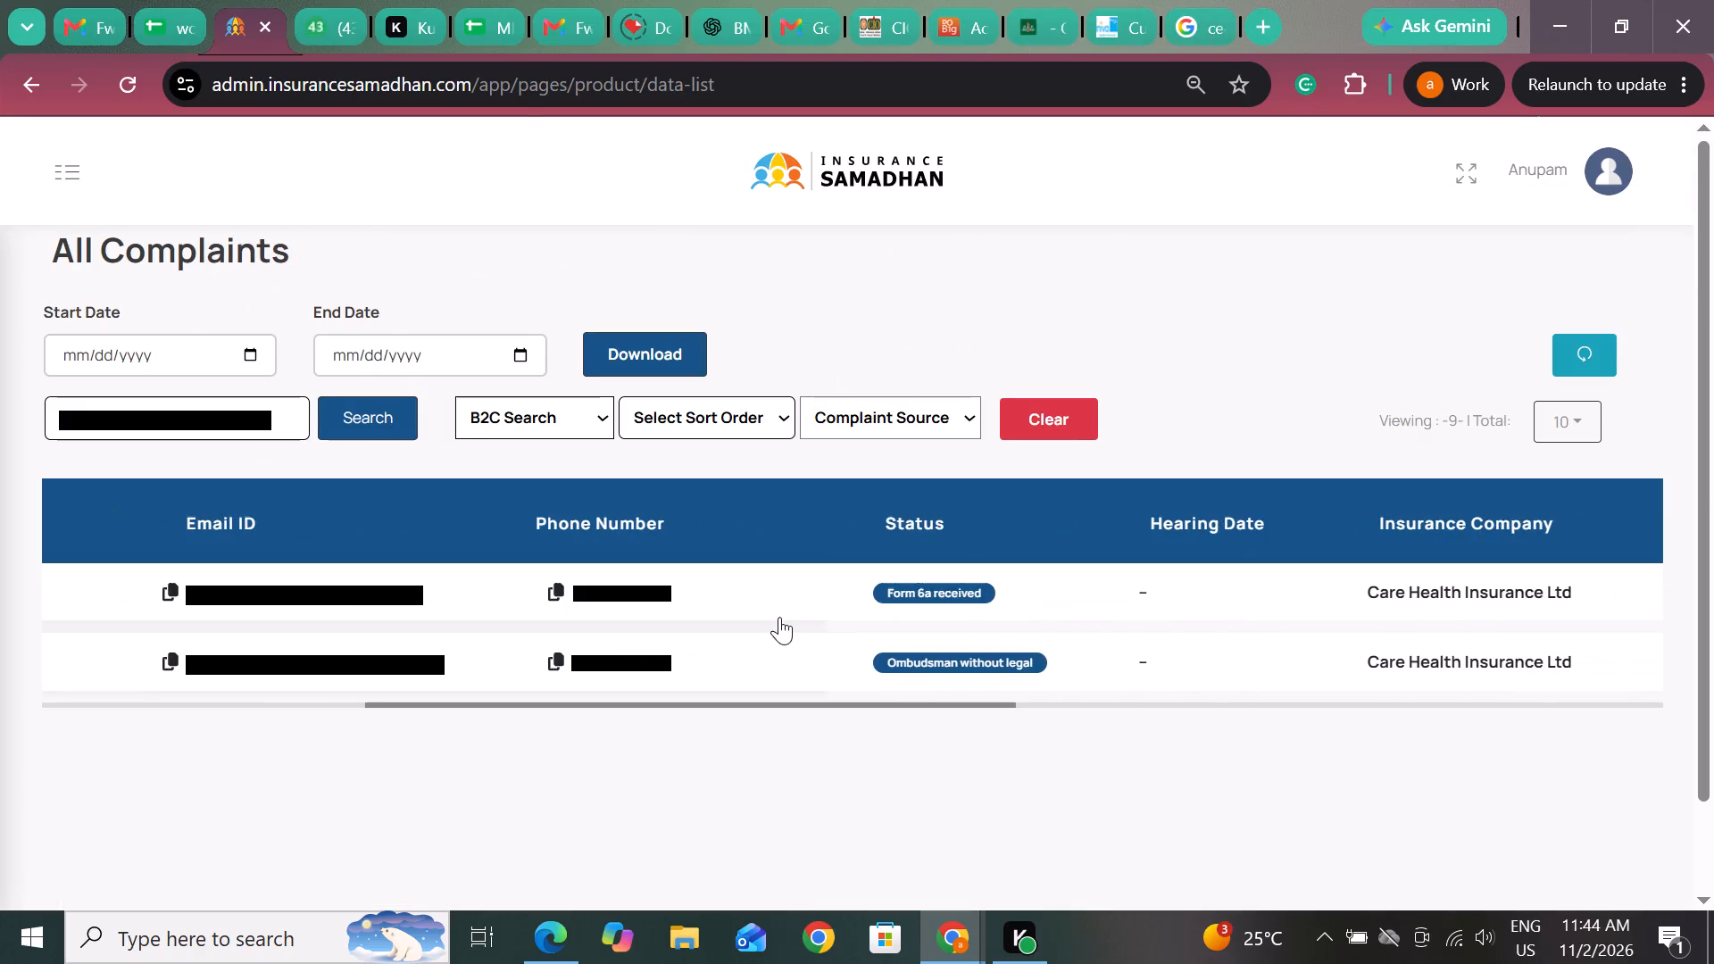
scroll(779, 617, left, 1)
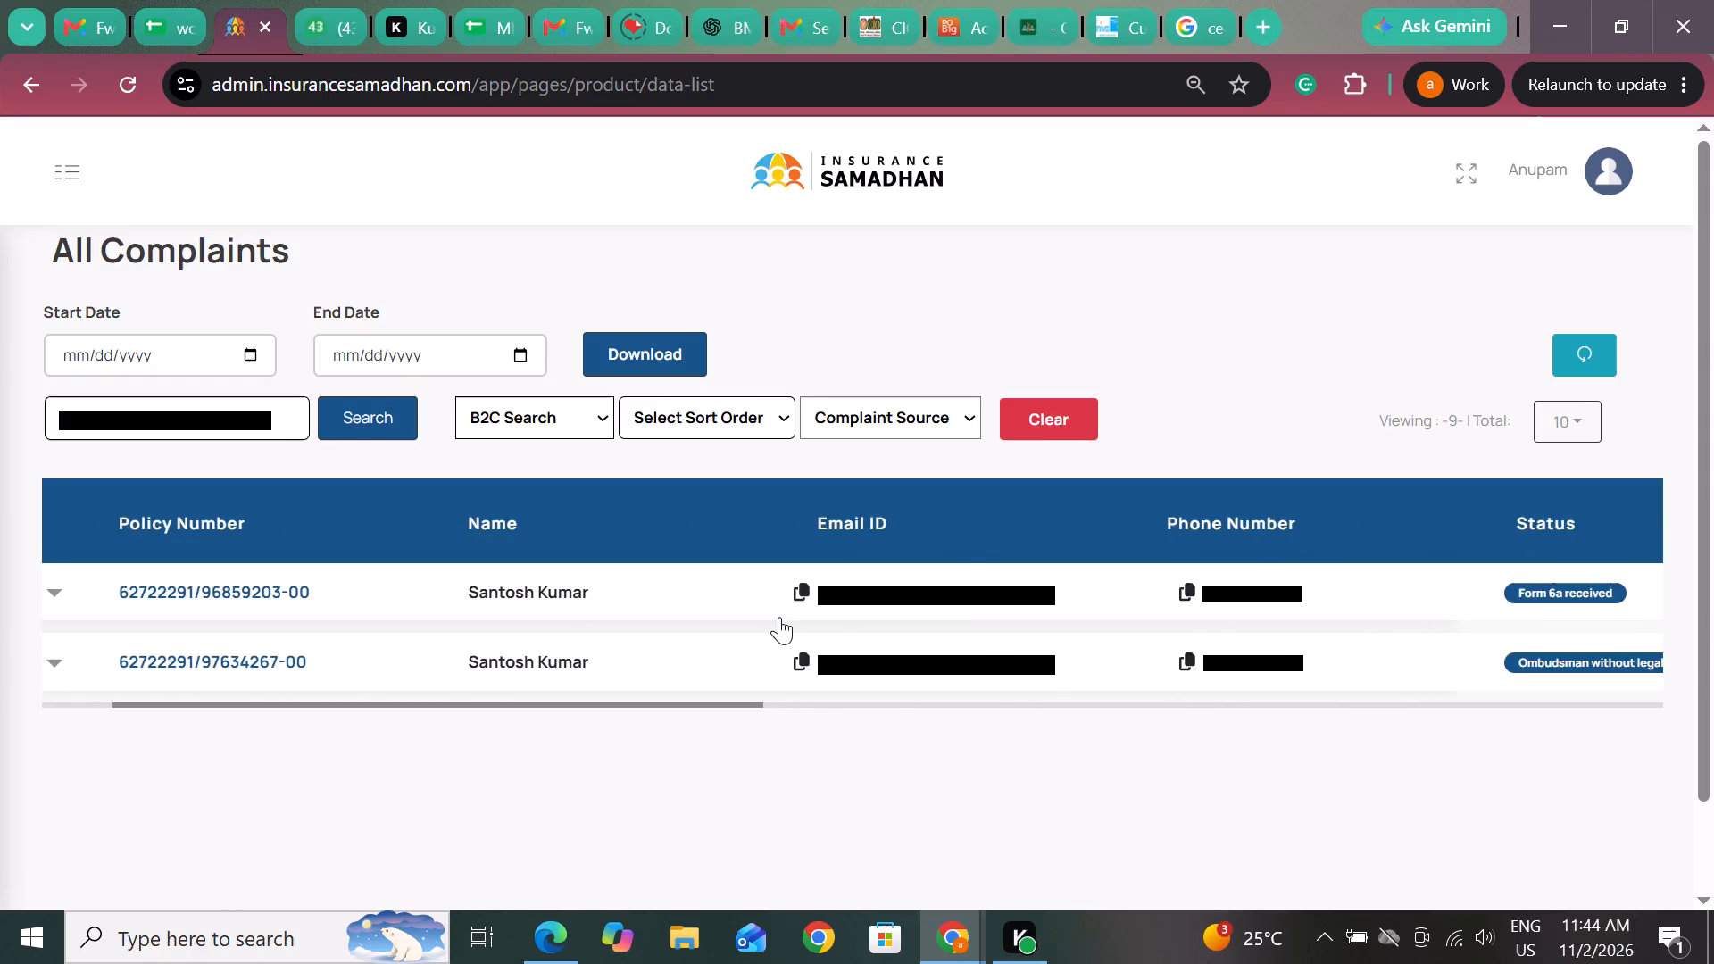
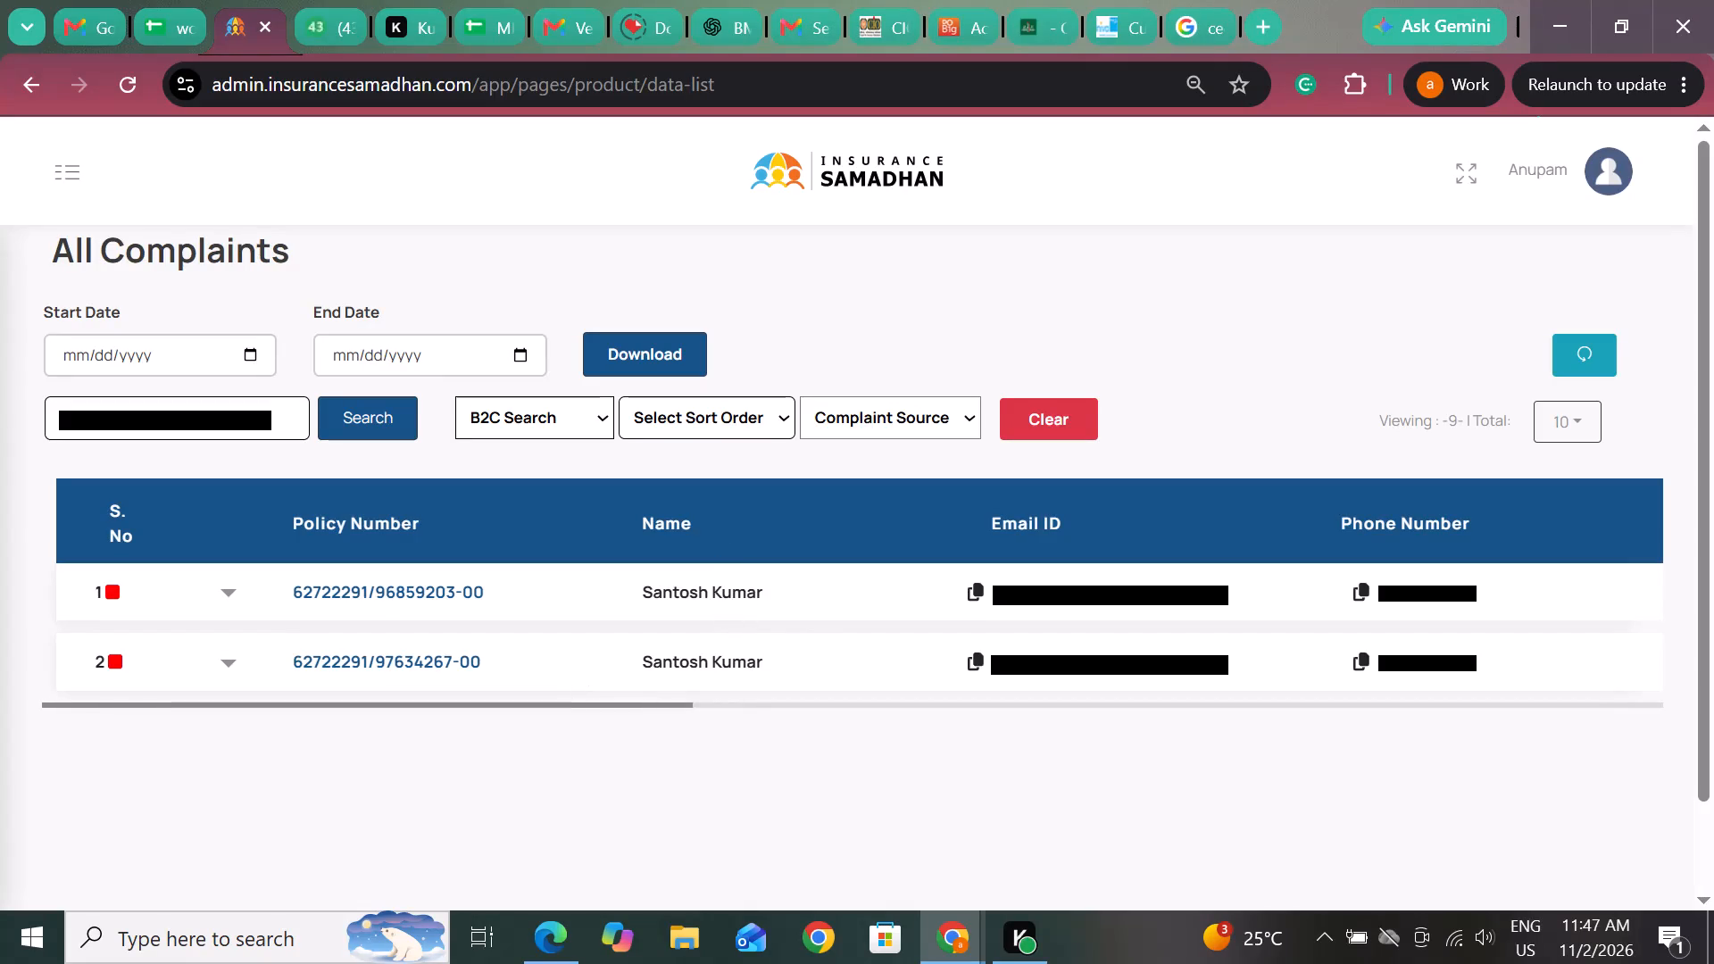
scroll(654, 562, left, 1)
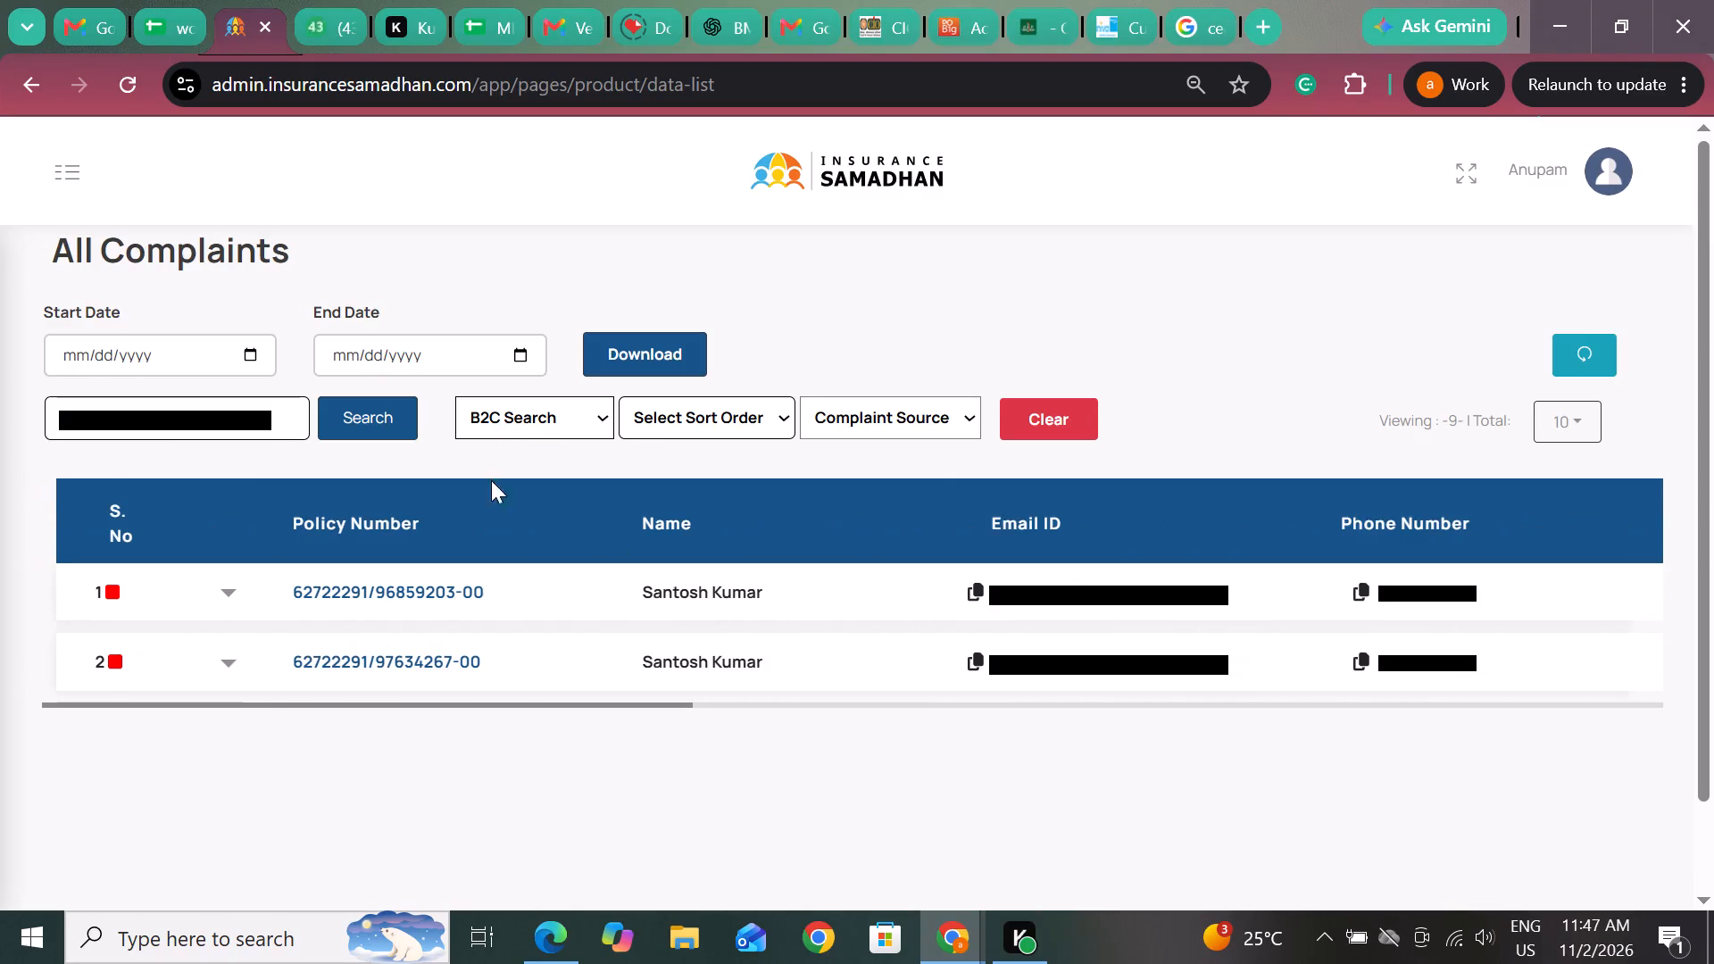
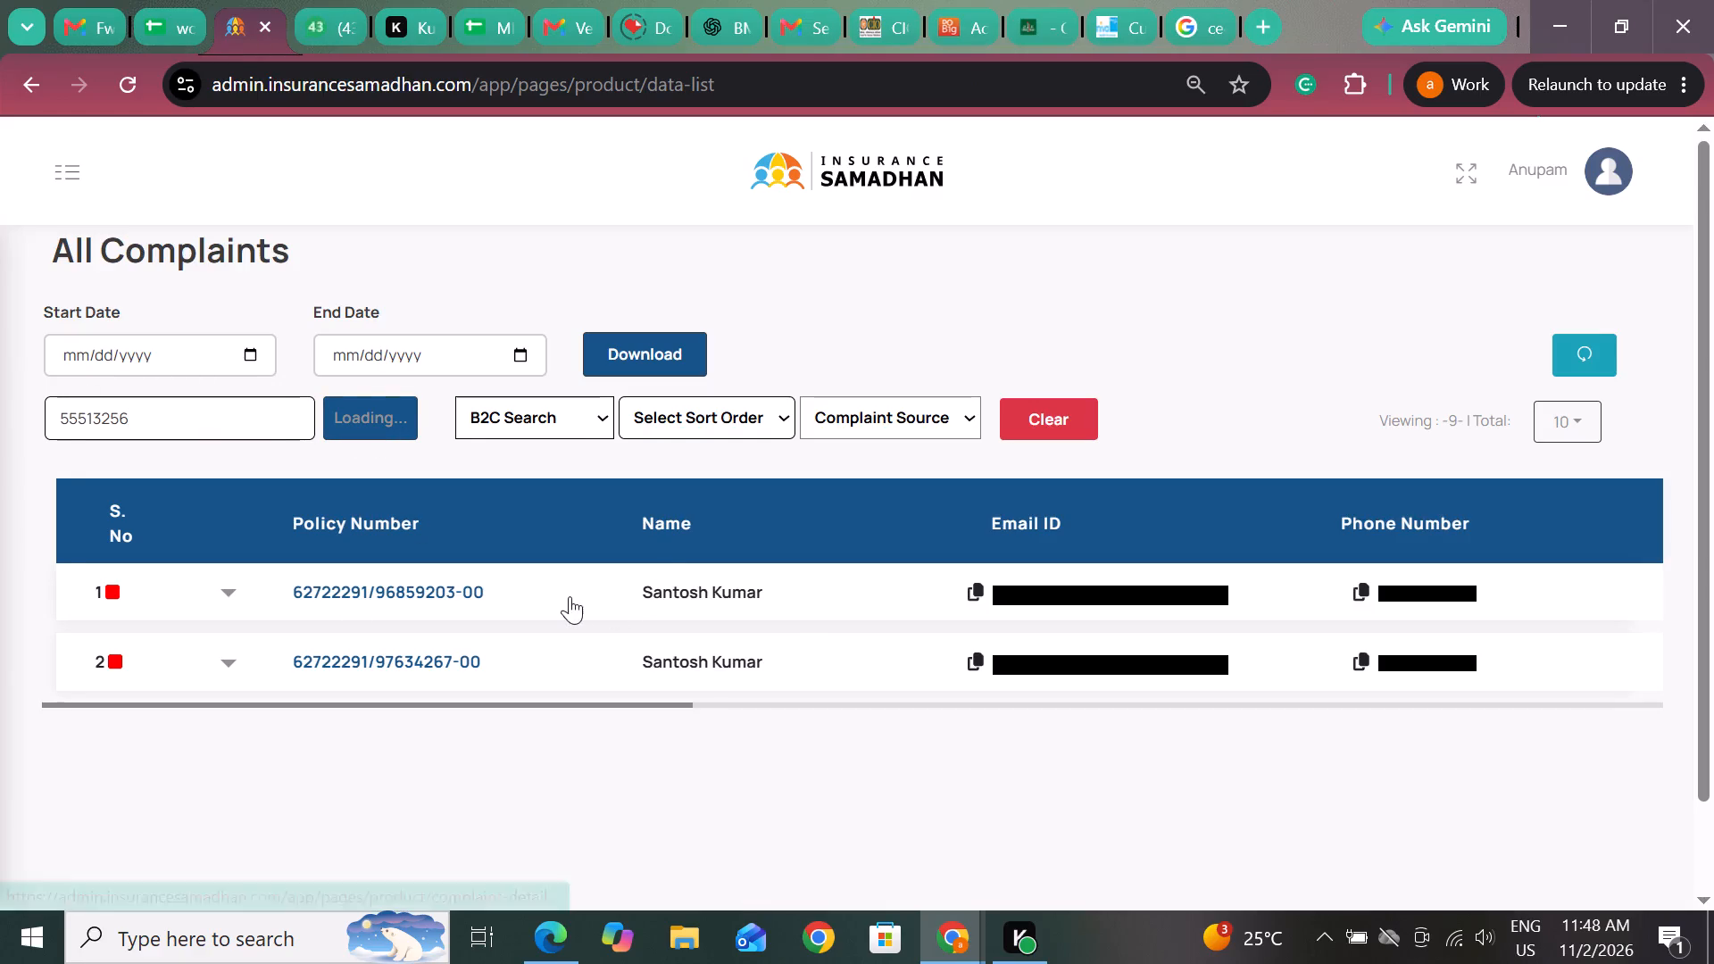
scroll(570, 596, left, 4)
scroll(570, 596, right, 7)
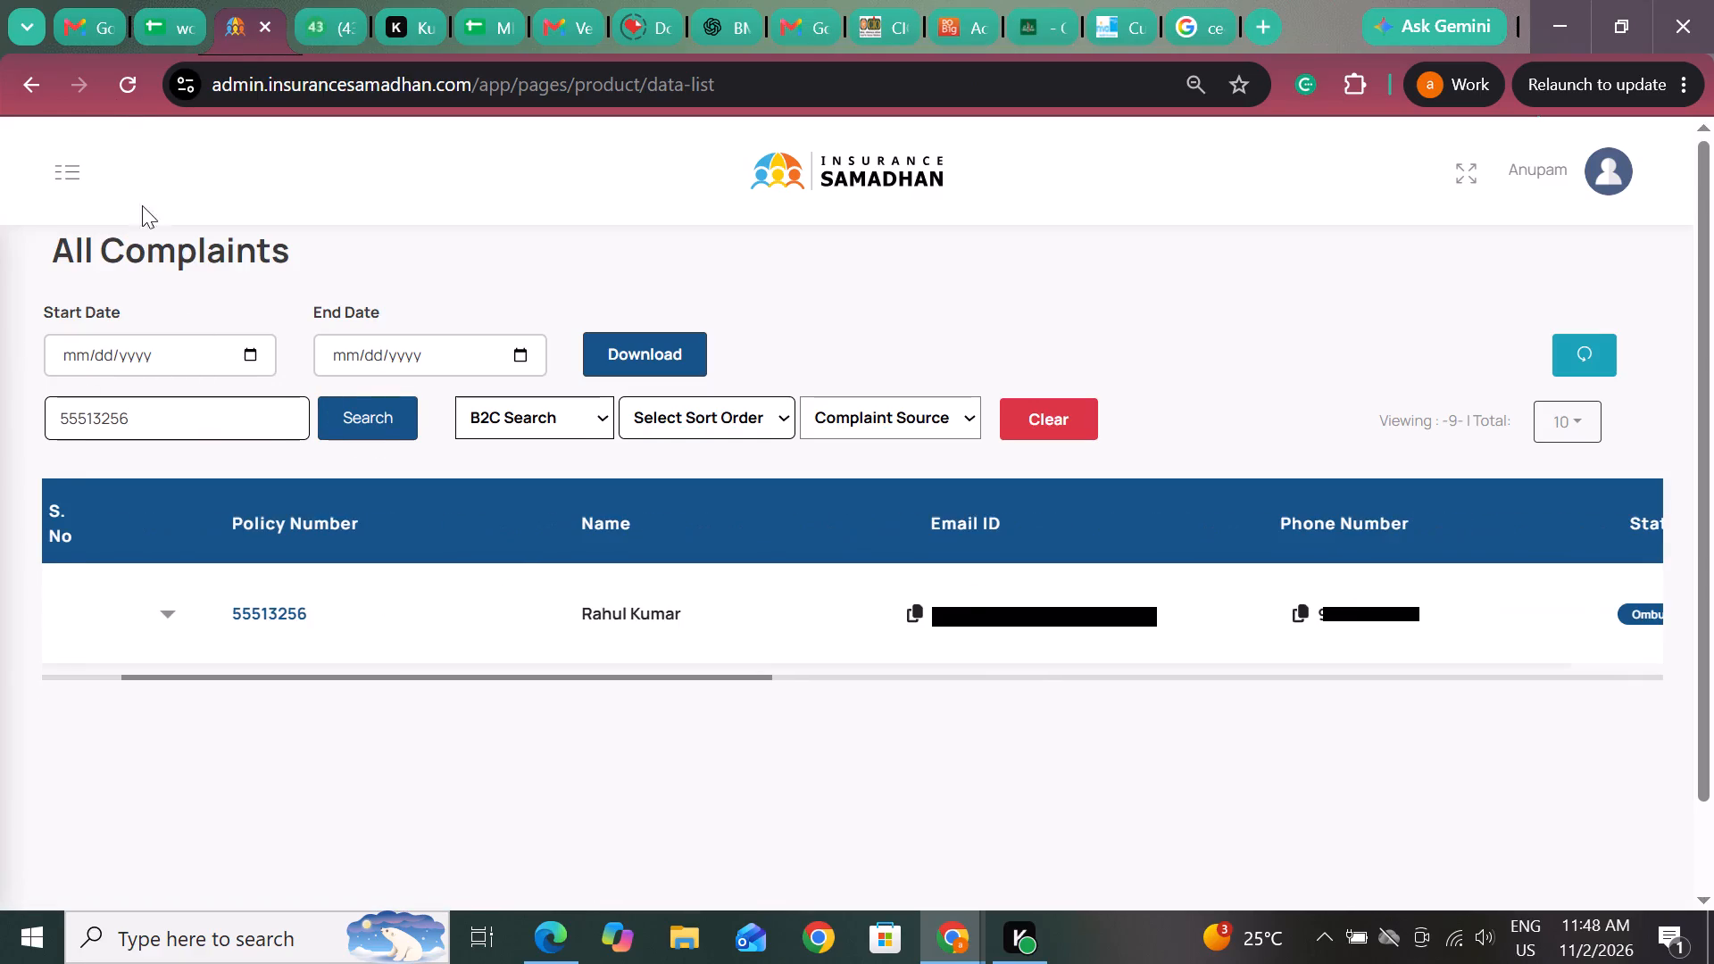
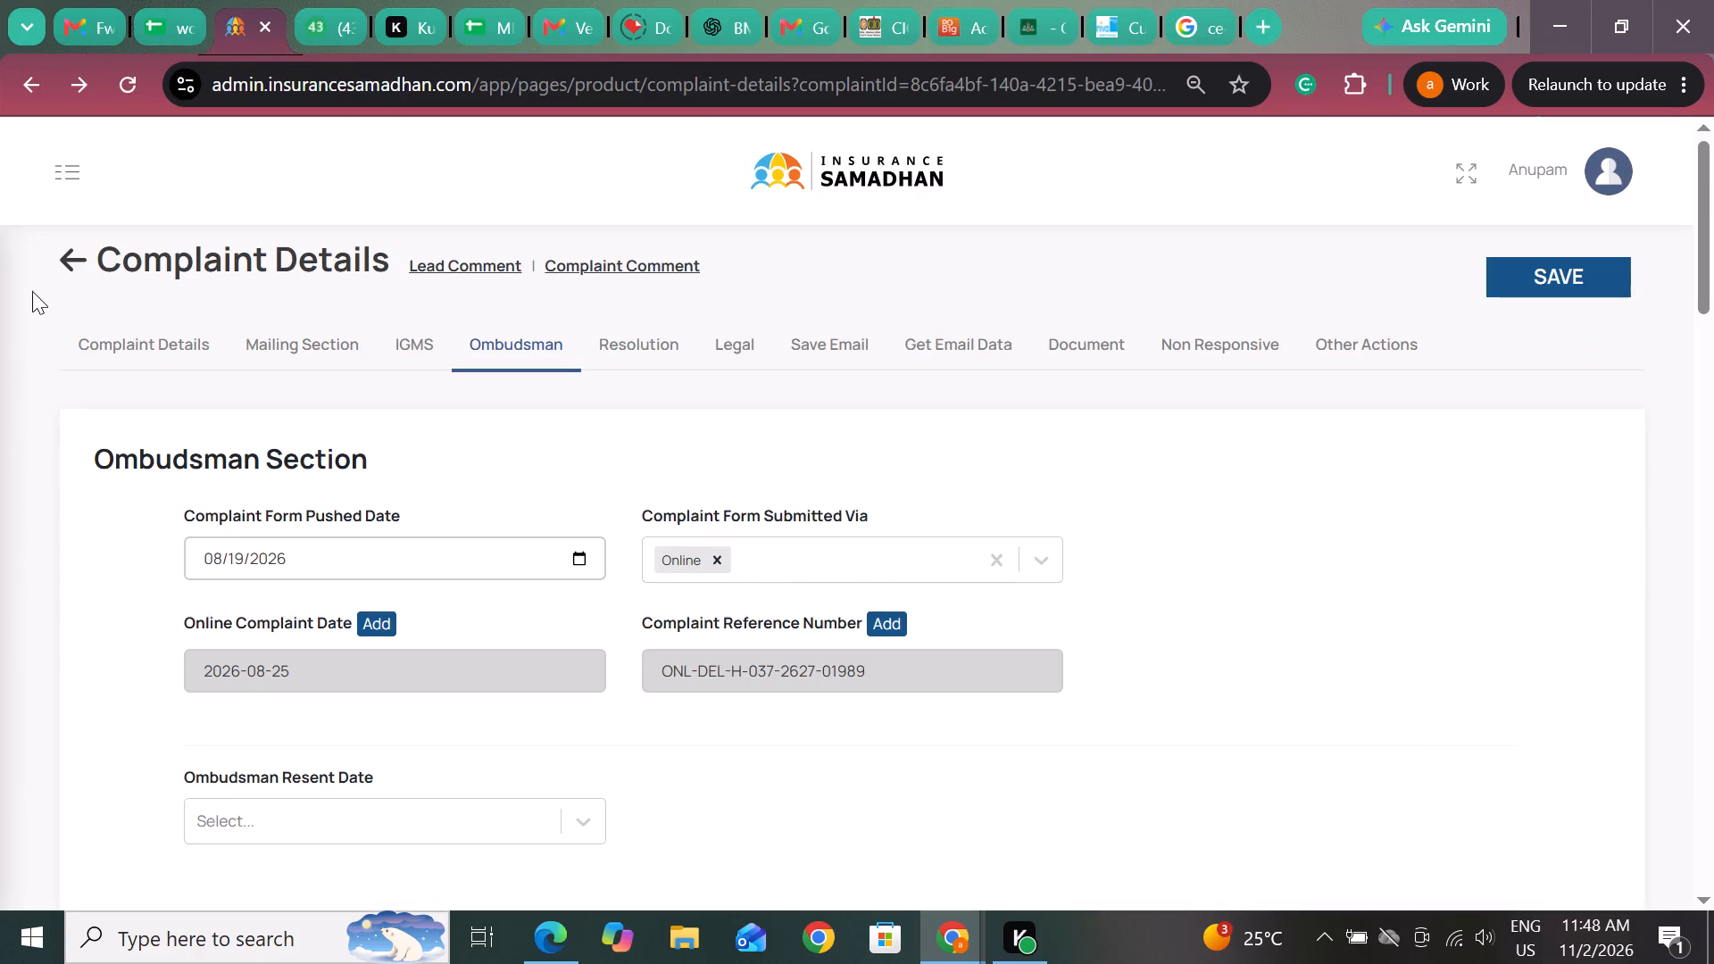
Return from the customer's complaint details to the All Complaints list.
click(67, 261)
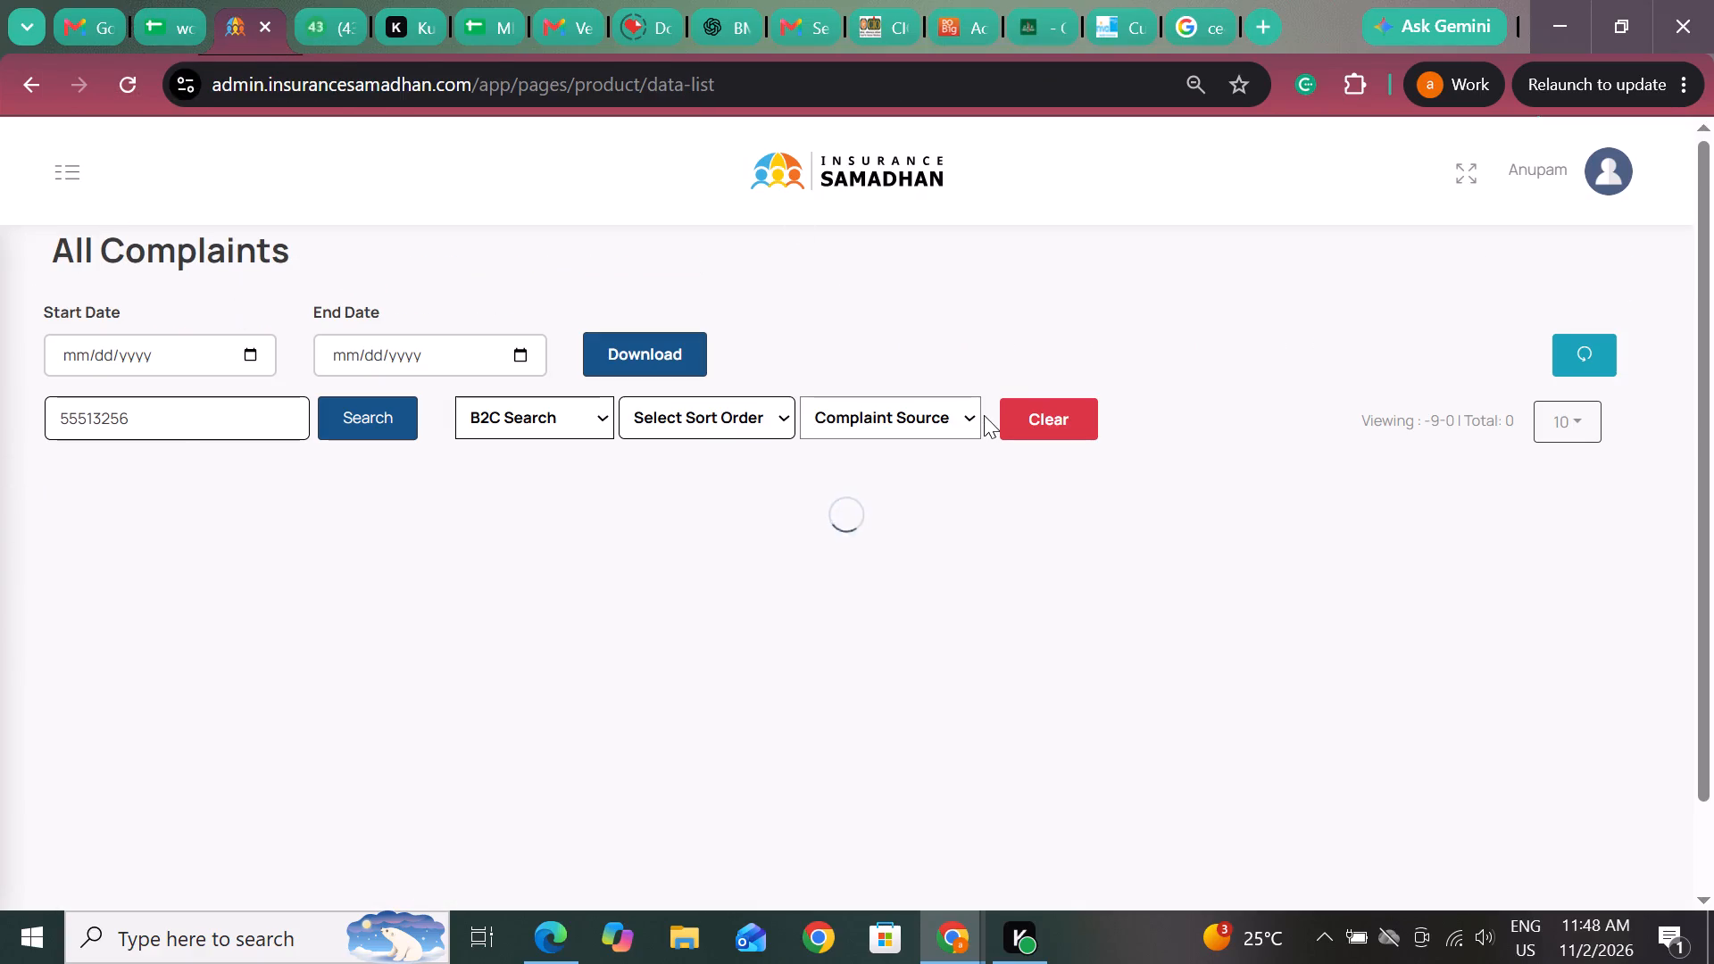
Copy the customer's phone number from the complaint found in All Complaints and call it from the Smartflo dialer.
scroll(753, 584, left, 1)
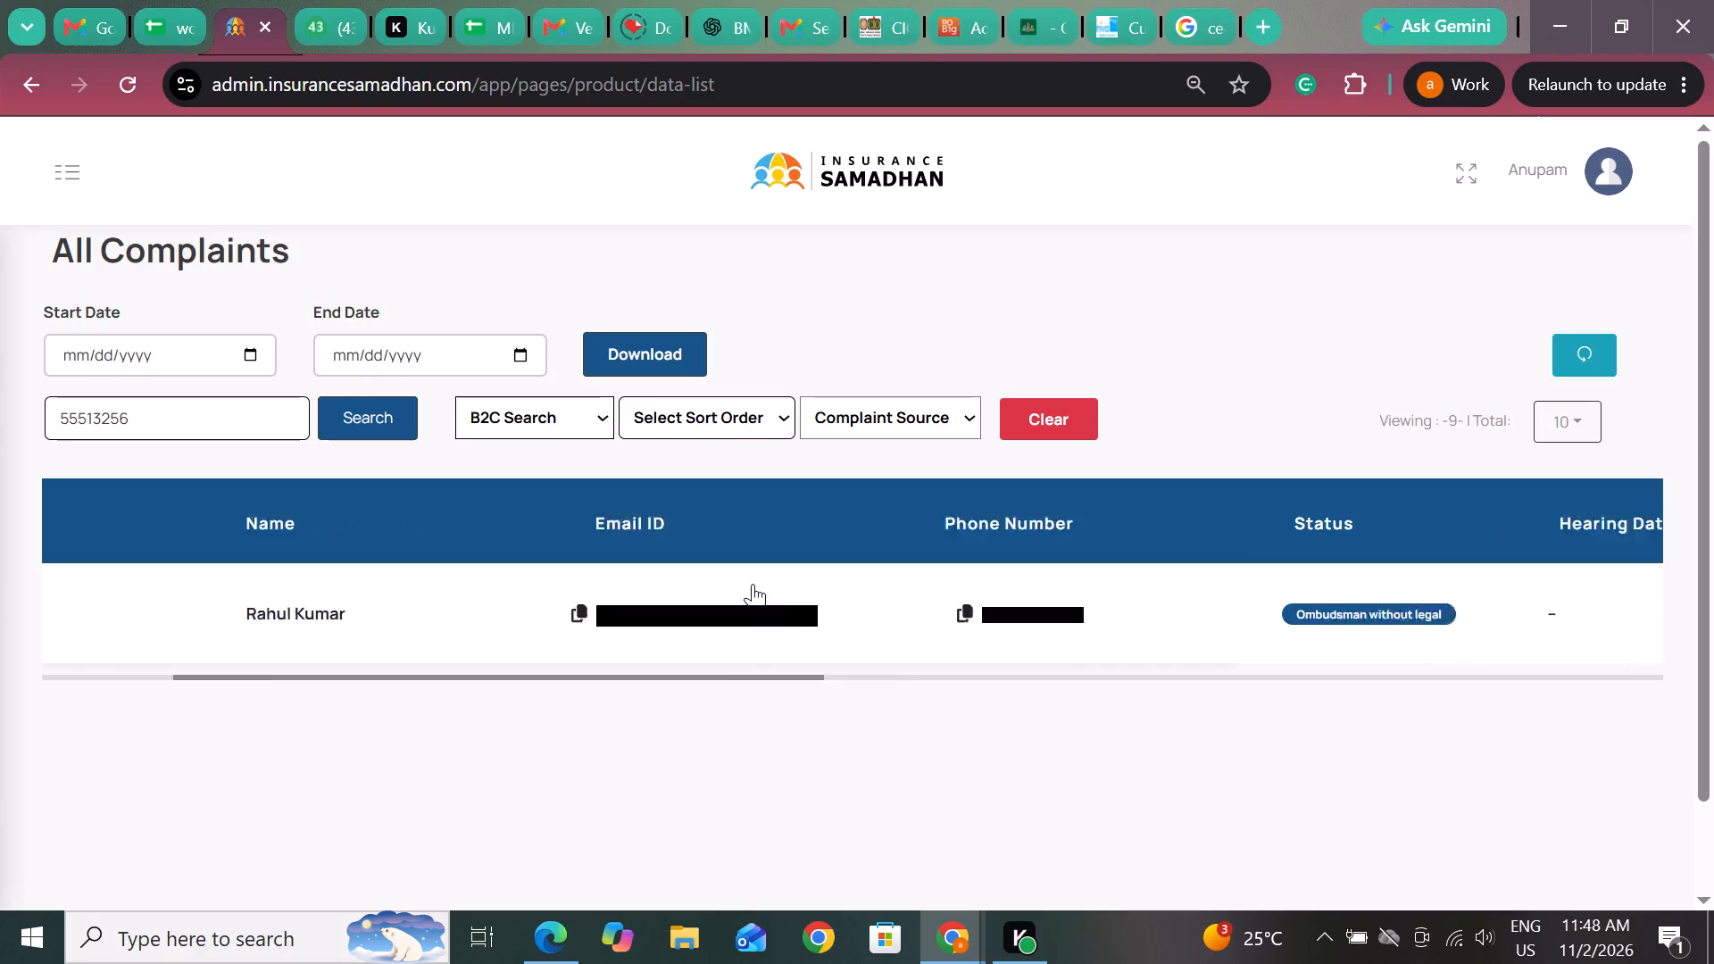
scroll(753, 584, left, 1)
click(806, 616)
scroll(806, 616, left, 1)
click(924, 18)
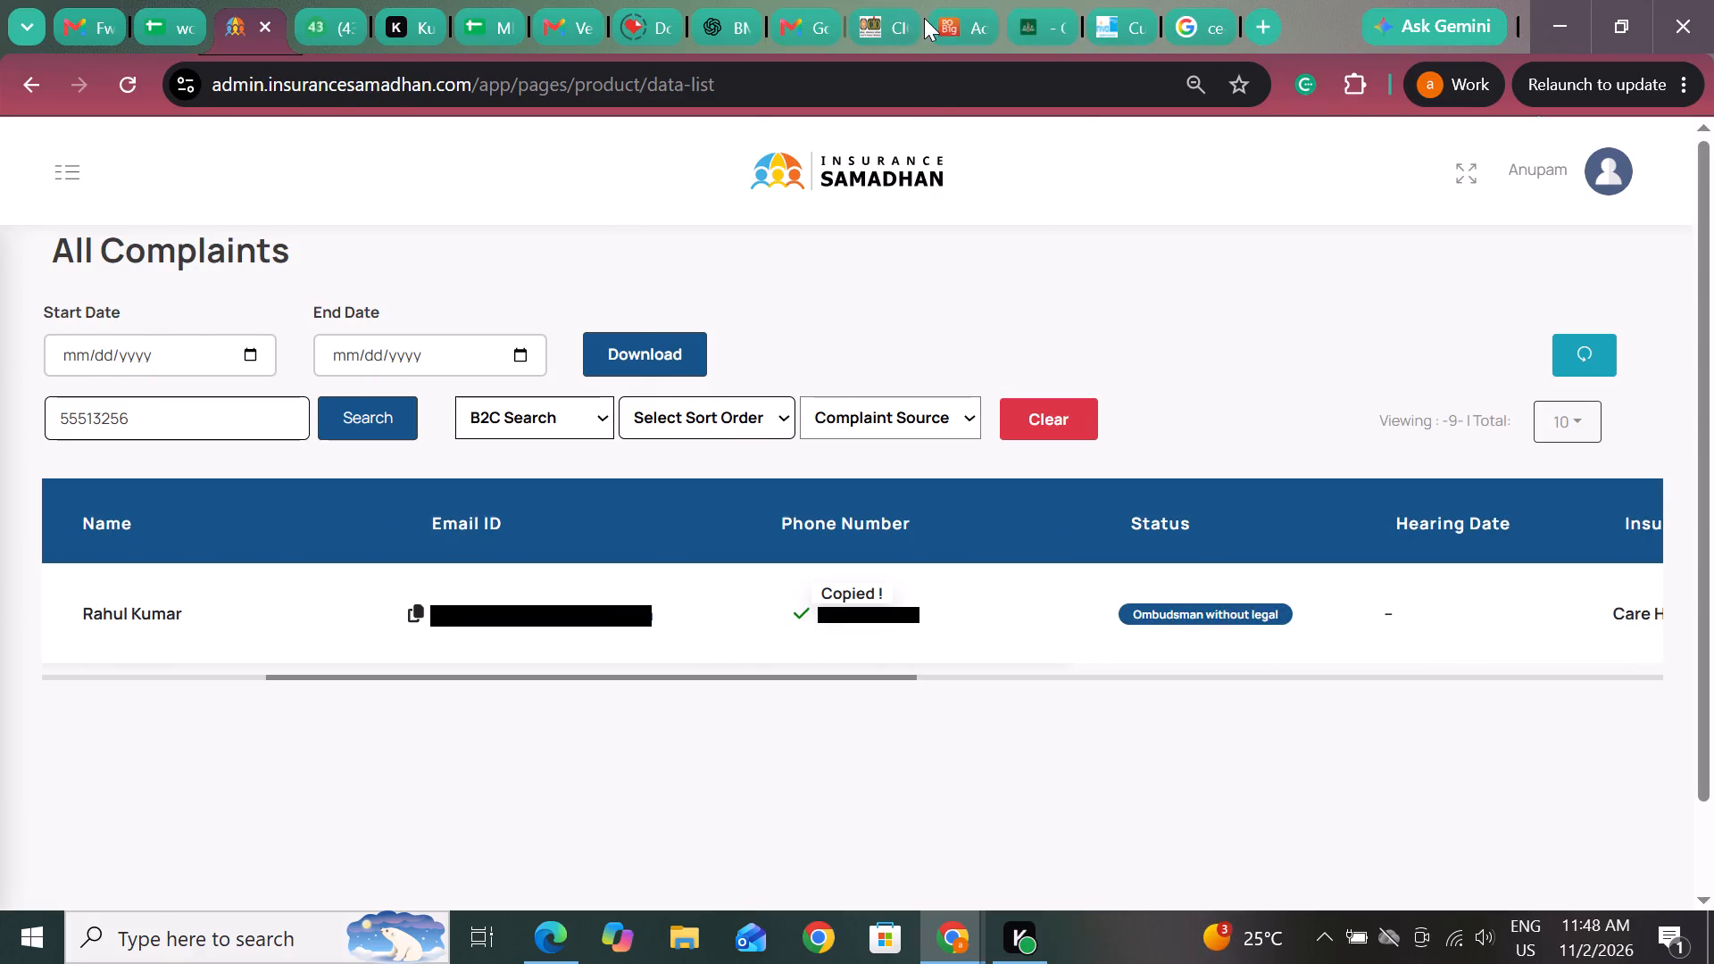
ctrl+double_click(776, 289)
key(ctrl+v)
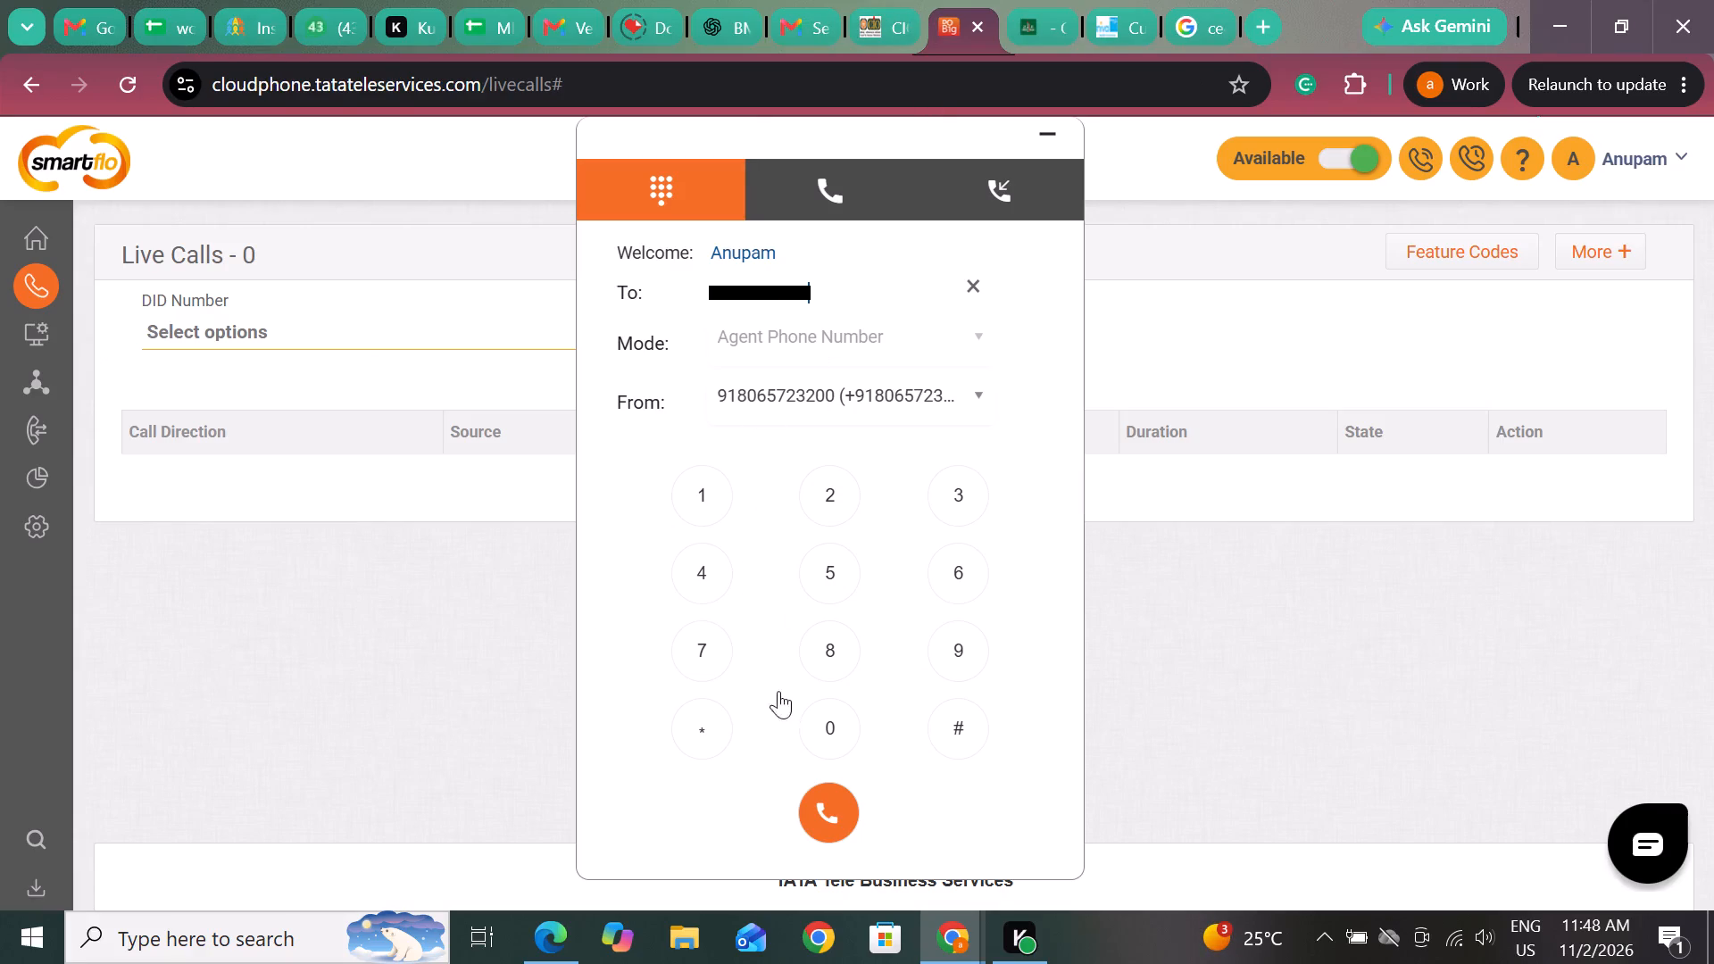
click(836, 824)
Copy the customer's phone number from the complaints list again, redial it in Smartflo and return to the Insurance Samadhan list.
click(232, 55)
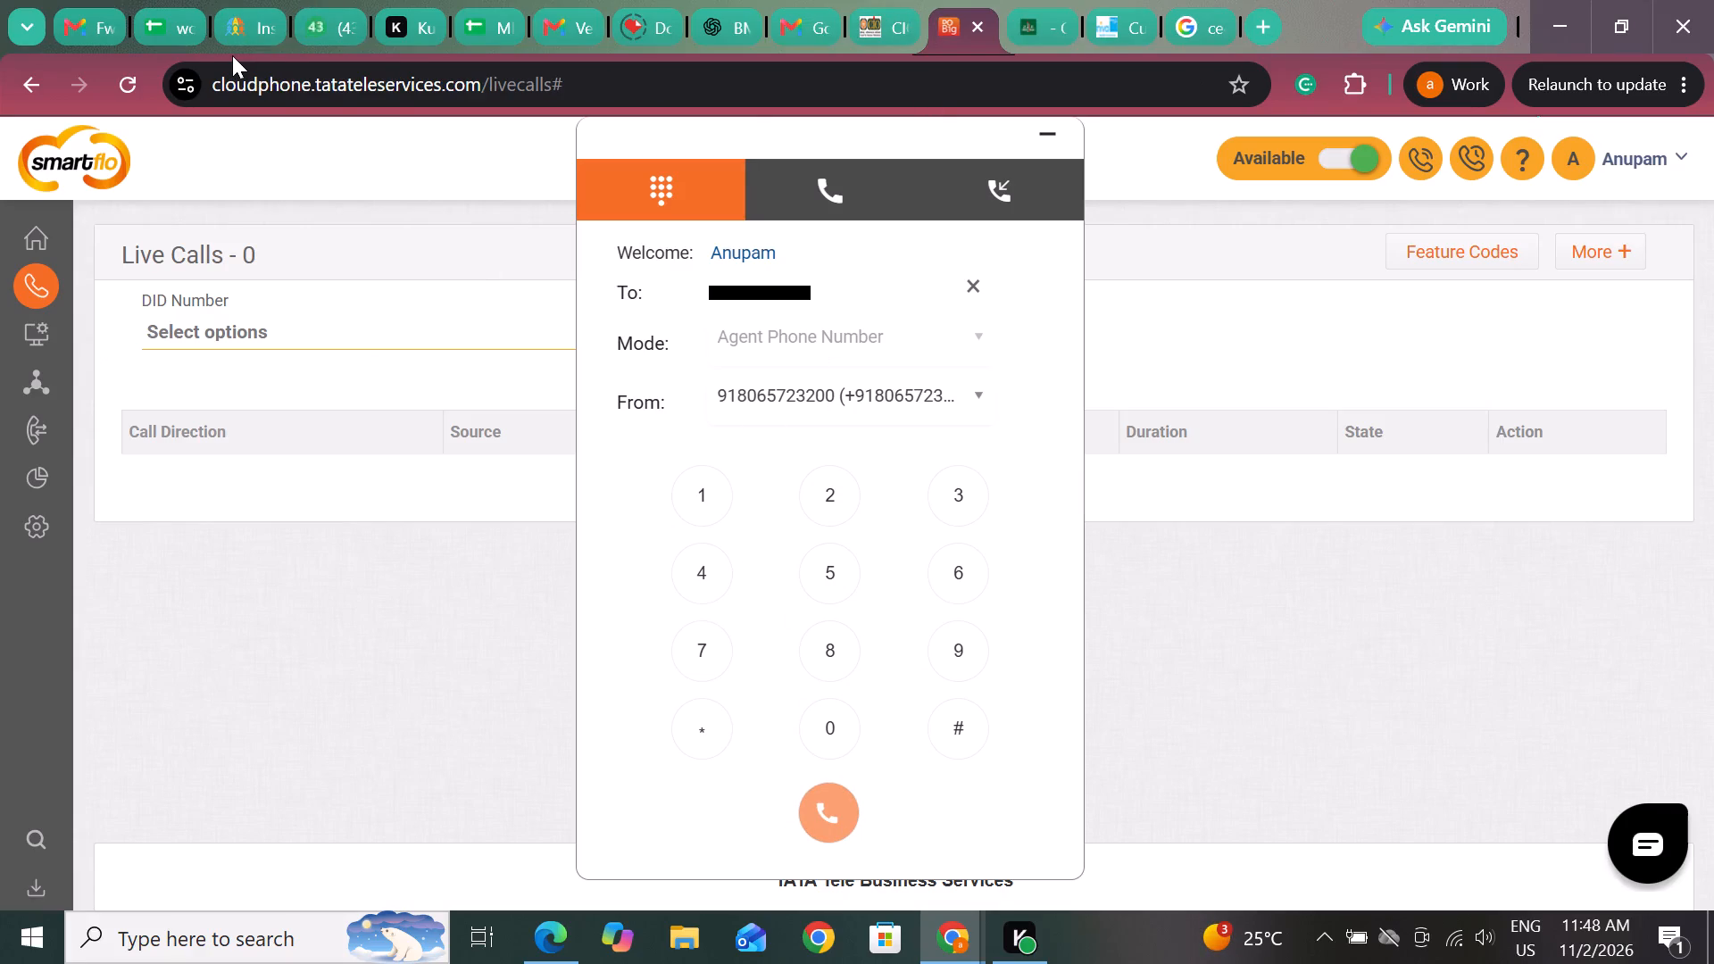
click(234, 8)
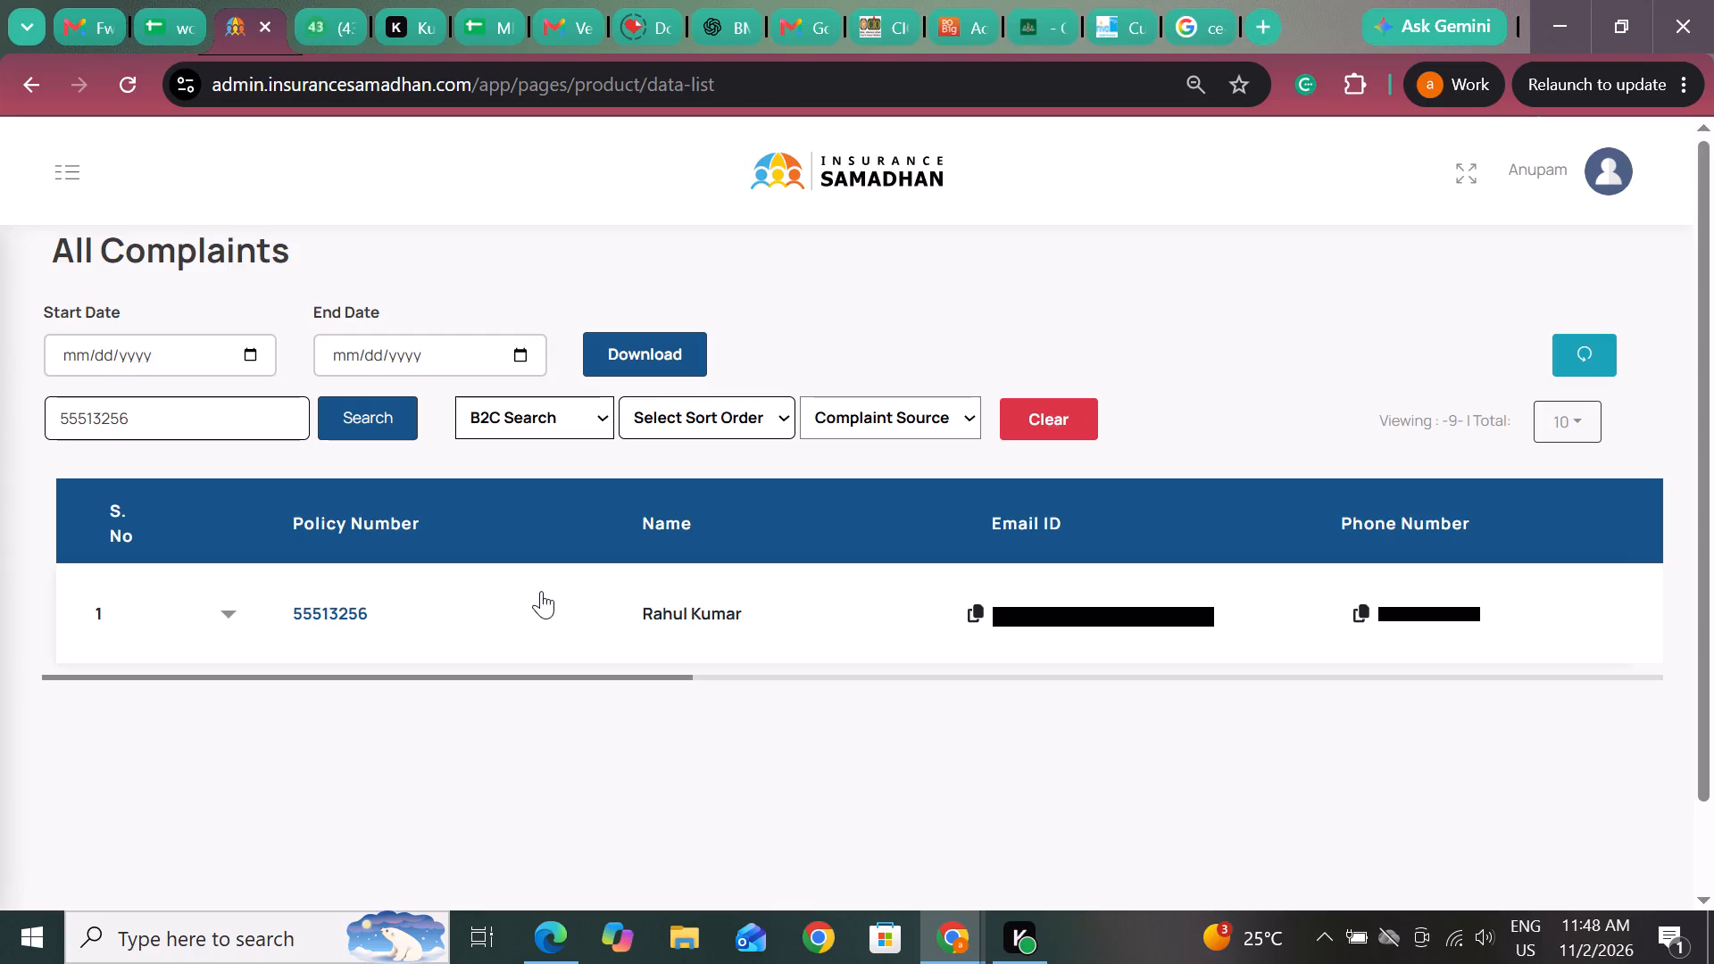
scroll(746, 629, left, 1)
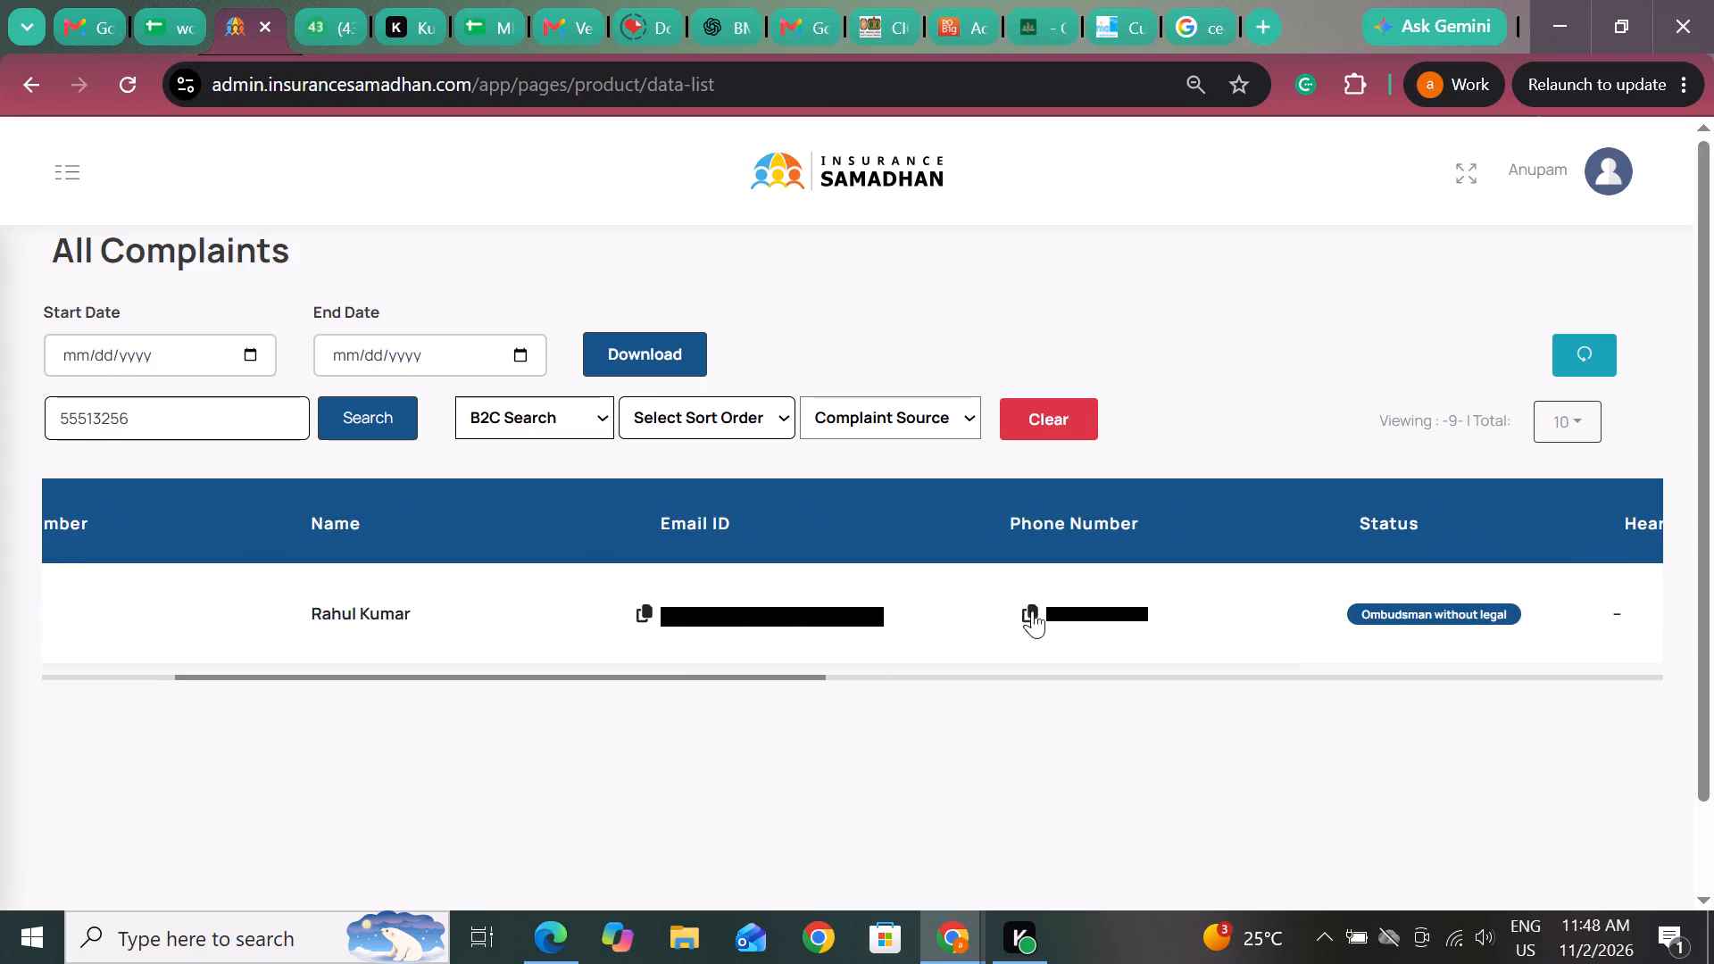
scroll(1032, 611, left, 2)
click(1036, 613)
scroll(1034, 613, left, 1)
click(960, 29)
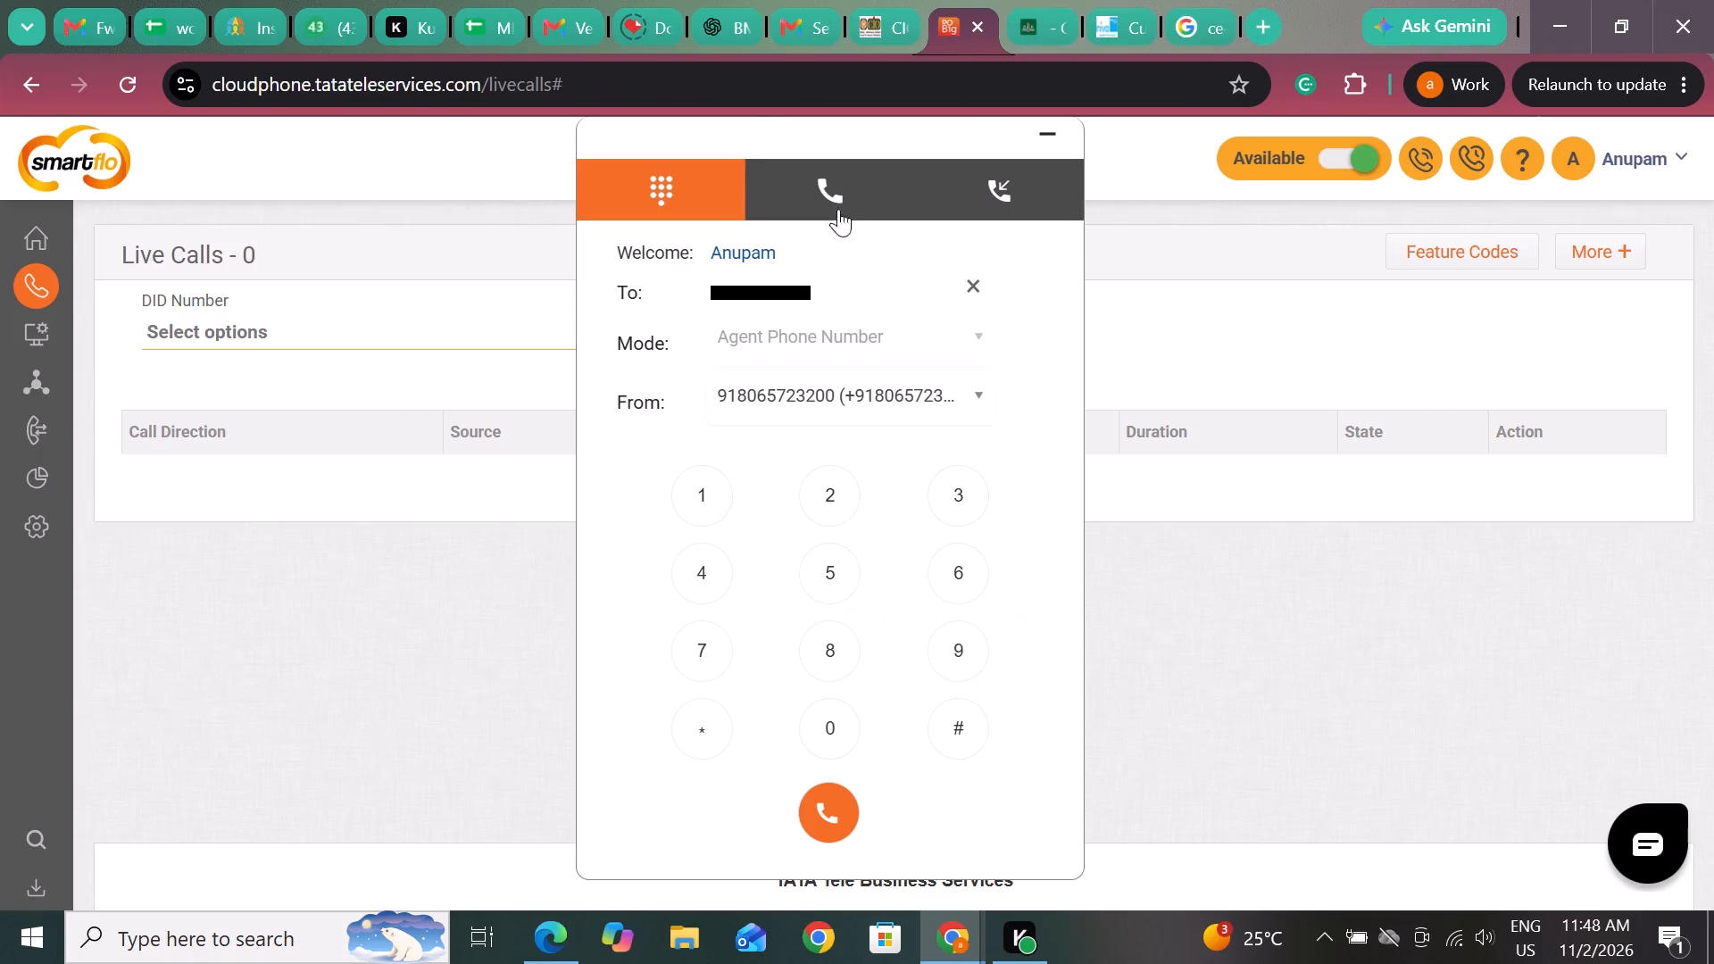
ctrl+double_click(827, 295)
key(ctrl+v)
click(831, 826)
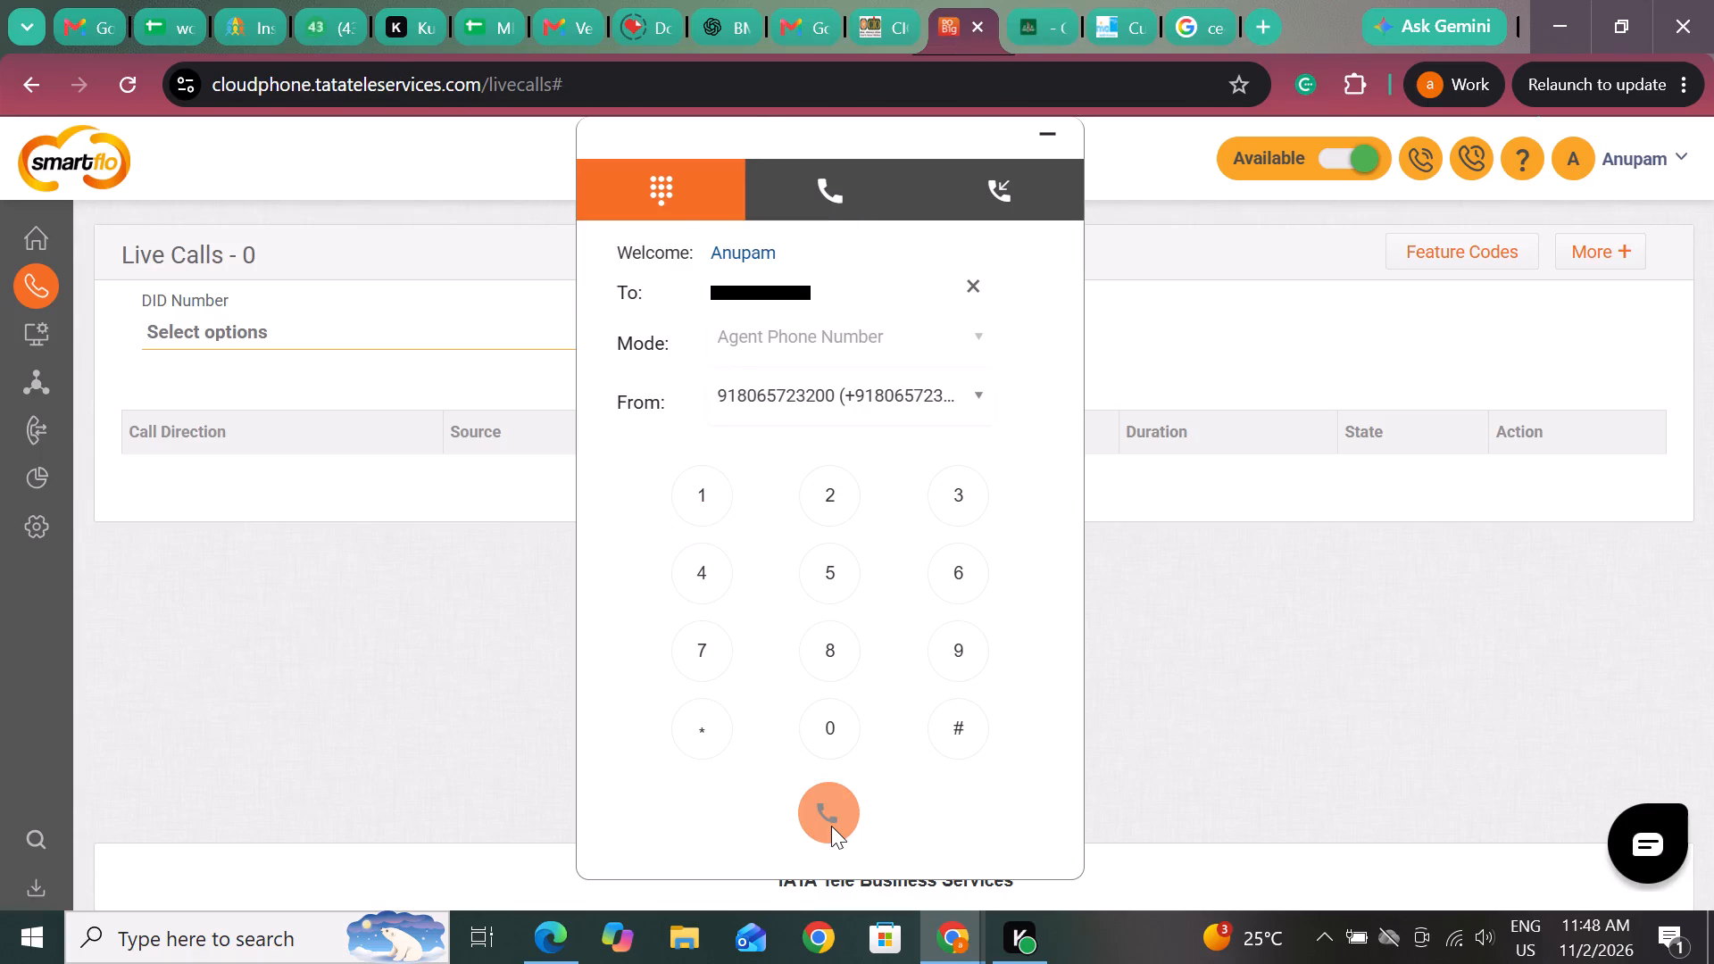
scroll(294, 208, up, 6)
click(246, 36)
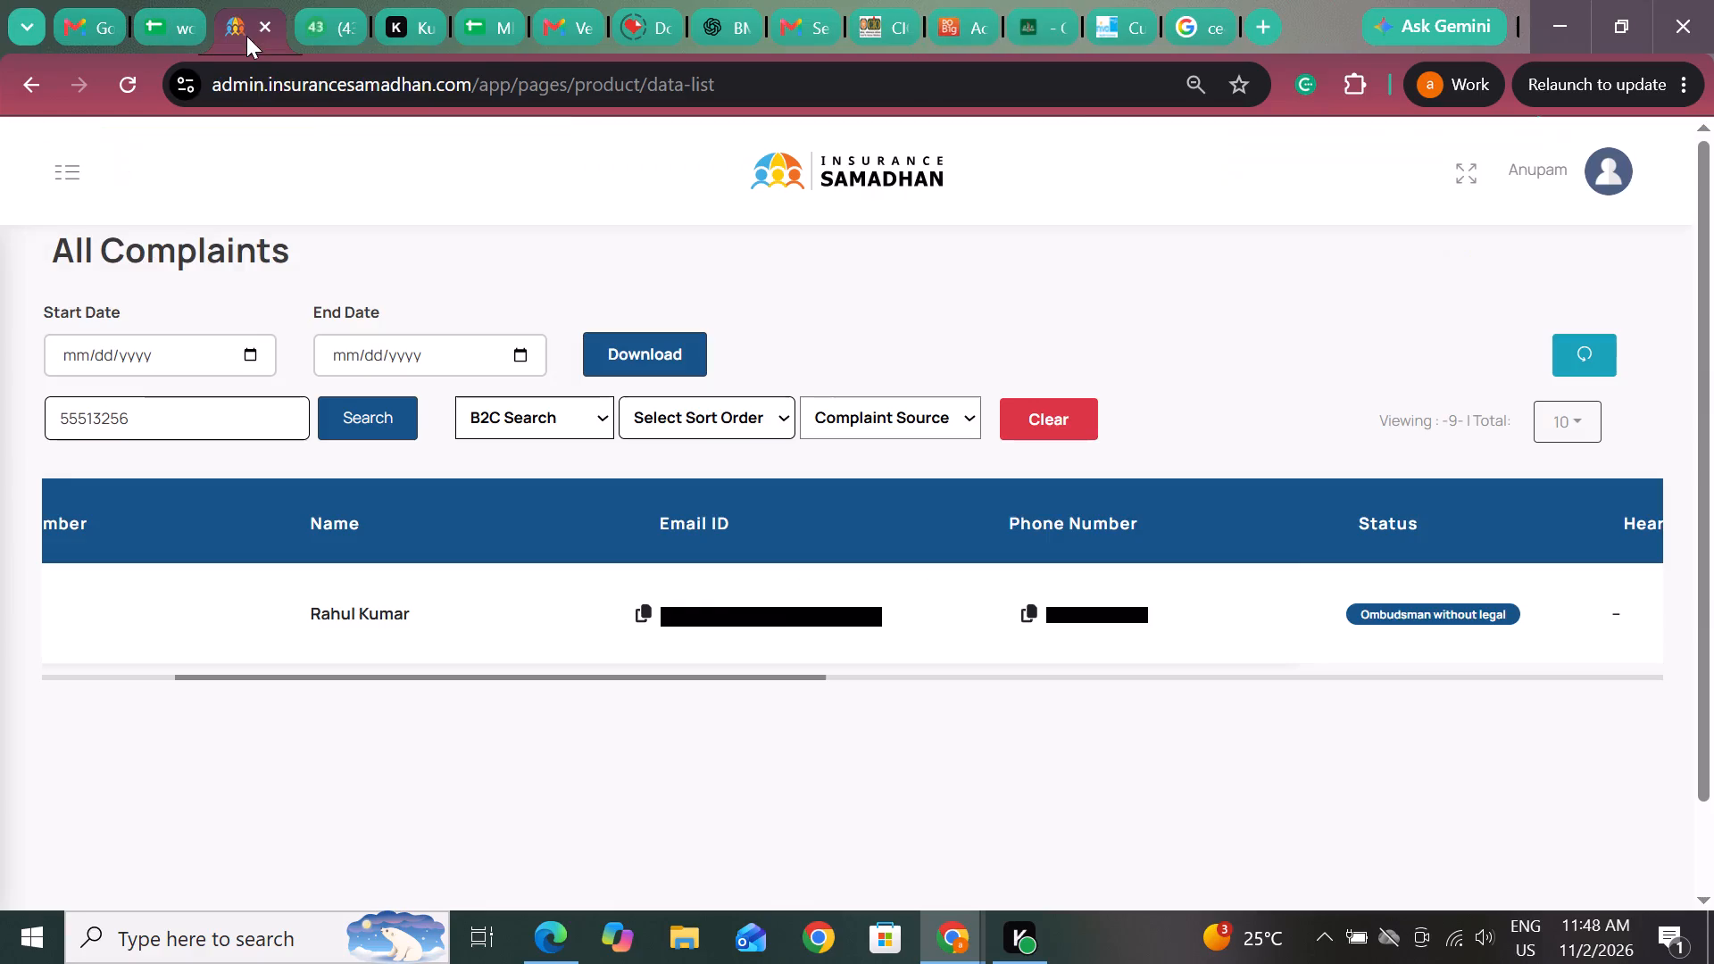
scroll(356, 593, up, 1)
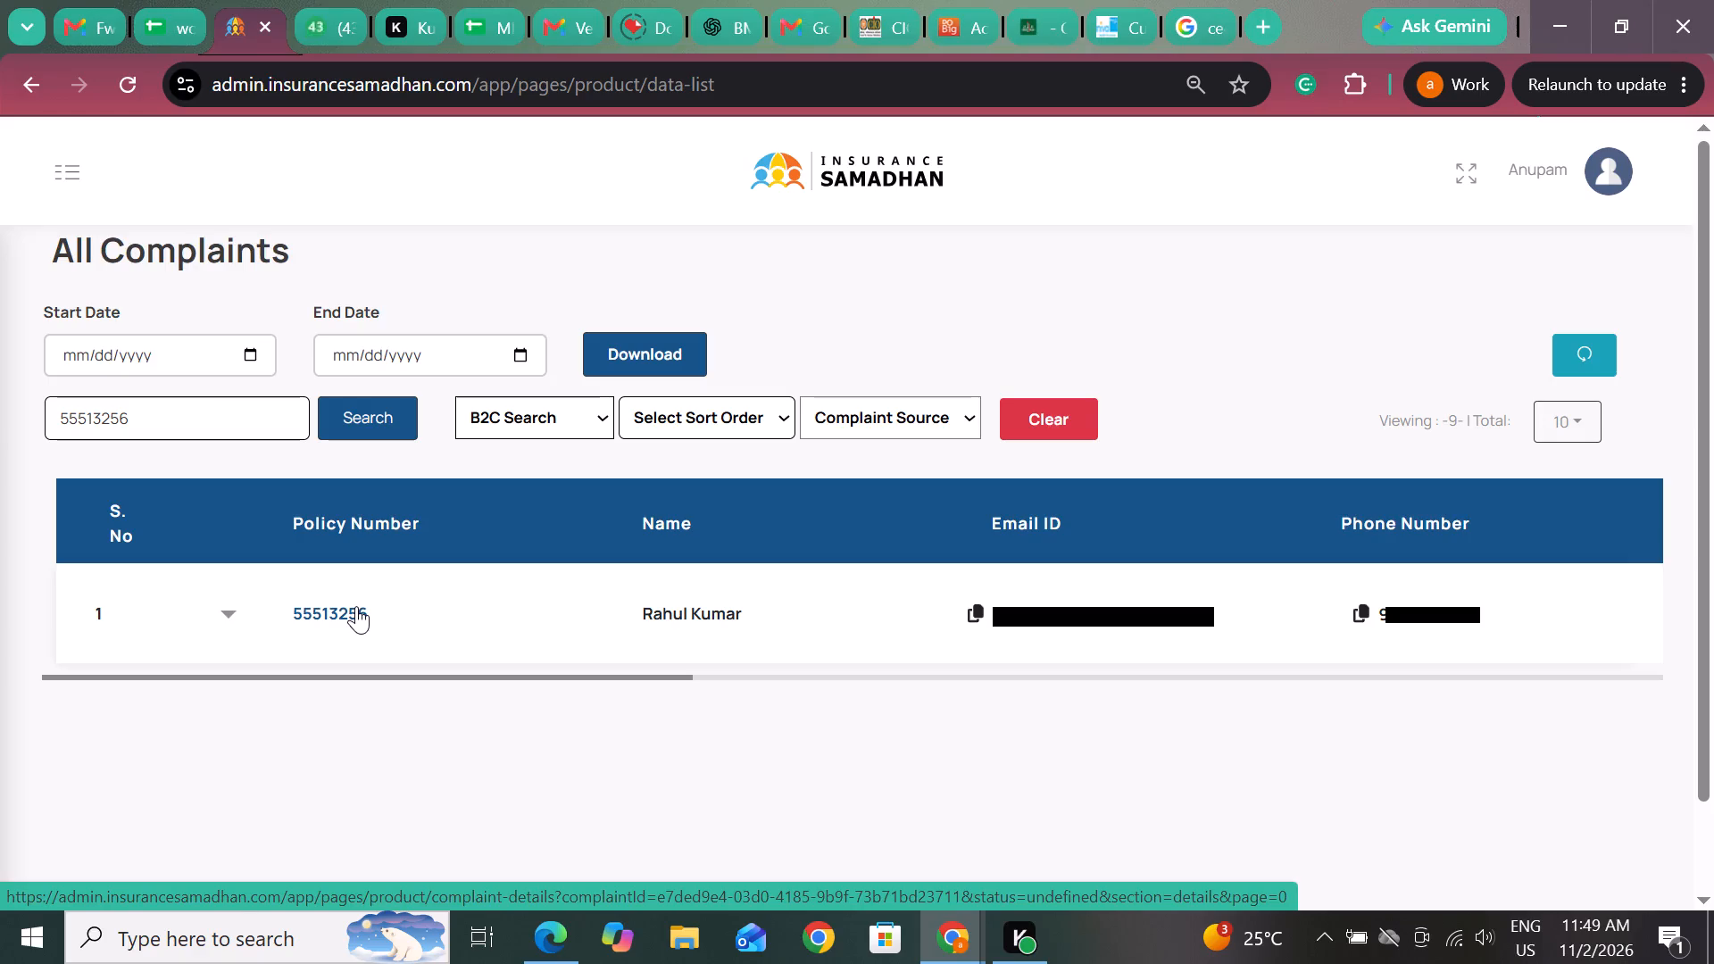
click(356, 606)
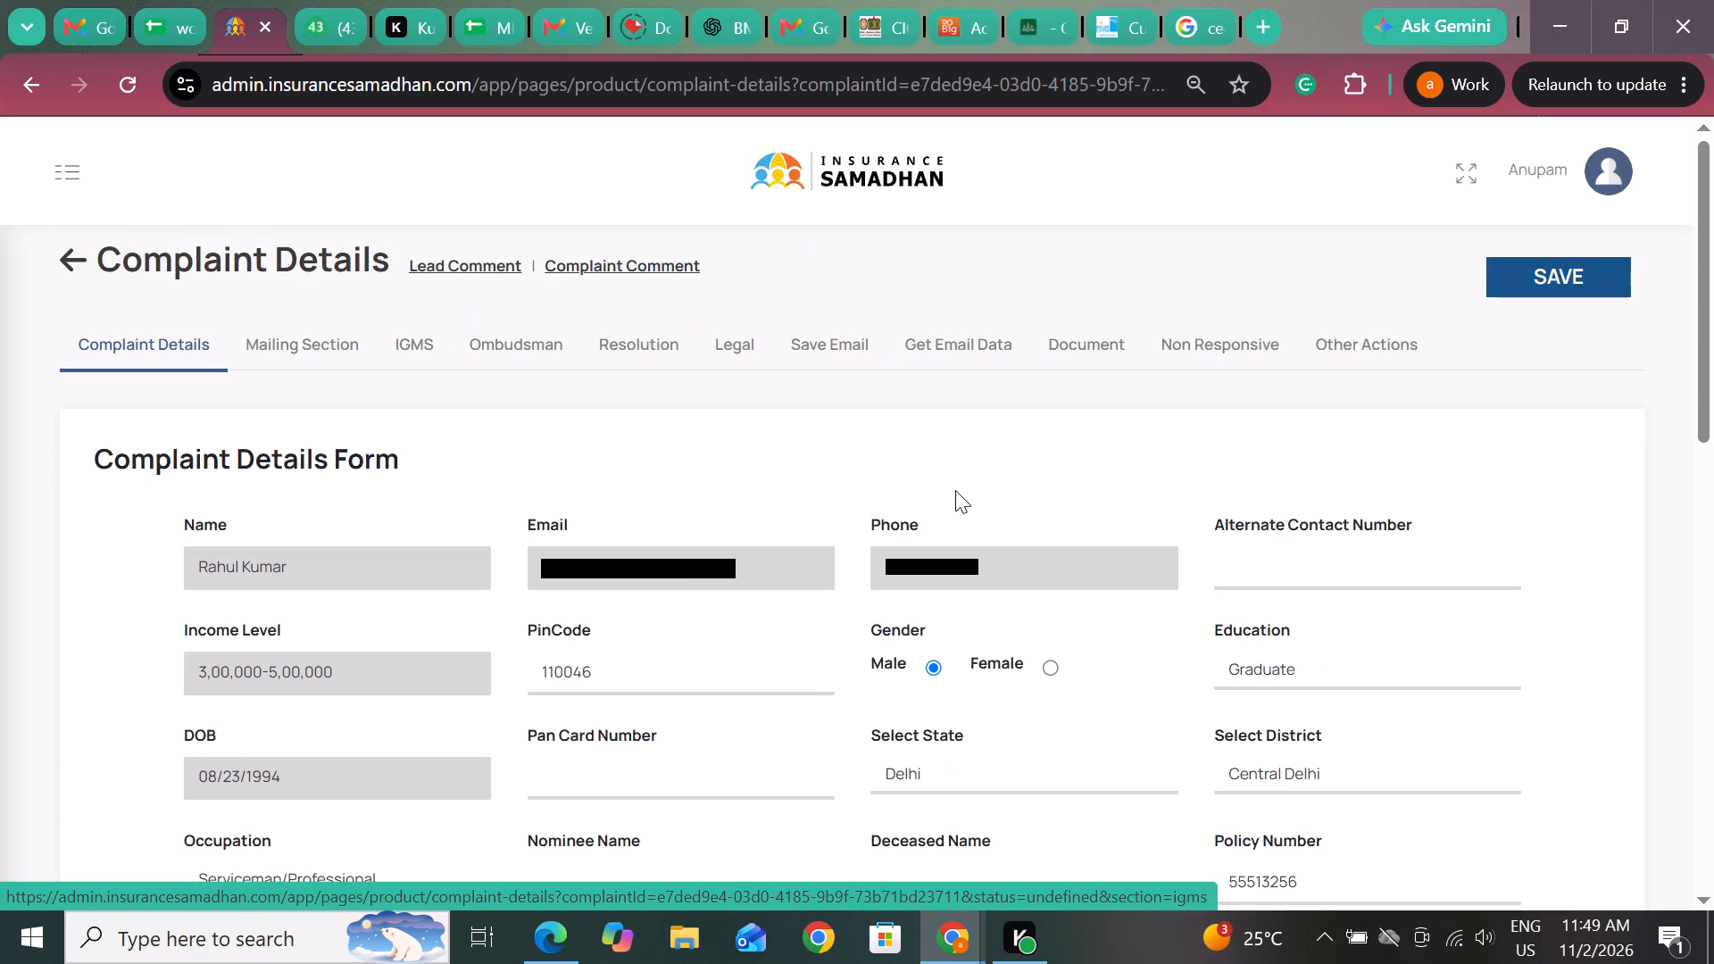
drag(1014, 561, 835, 564)
key(ctrl+c)
key(ctrl+c)
key(ctrl+c)
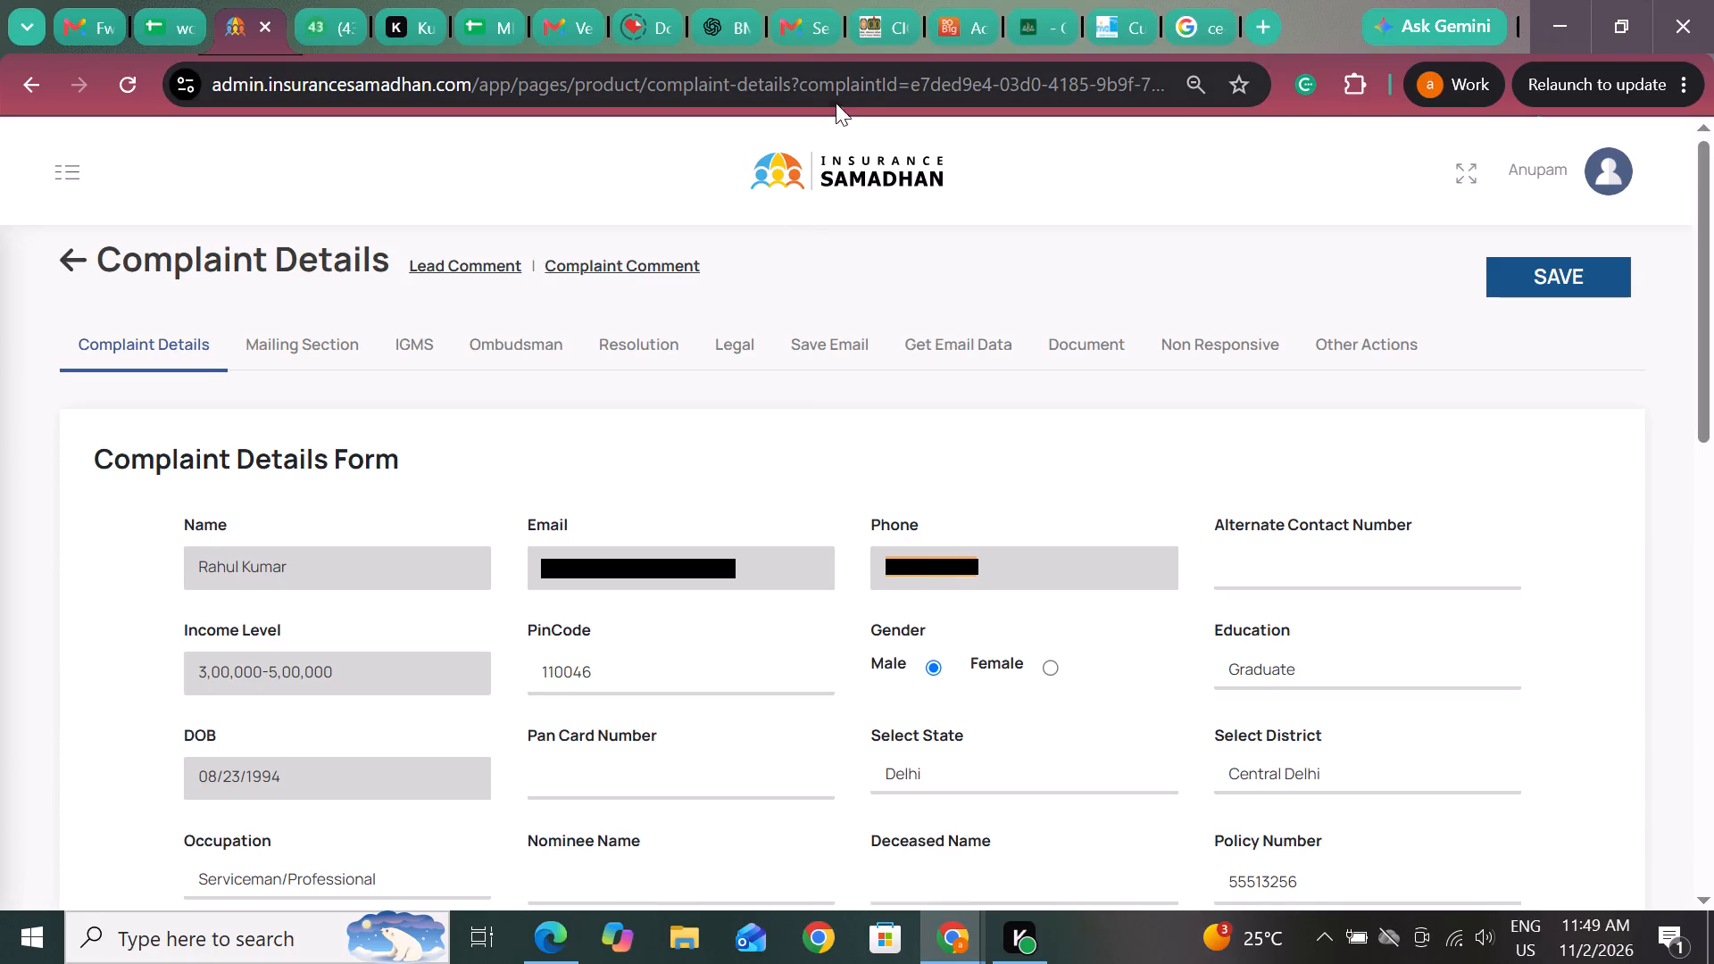
click(954, 37)
ctrl+double_click(802, 300)
key(ctrl+v)
click(827, 813)
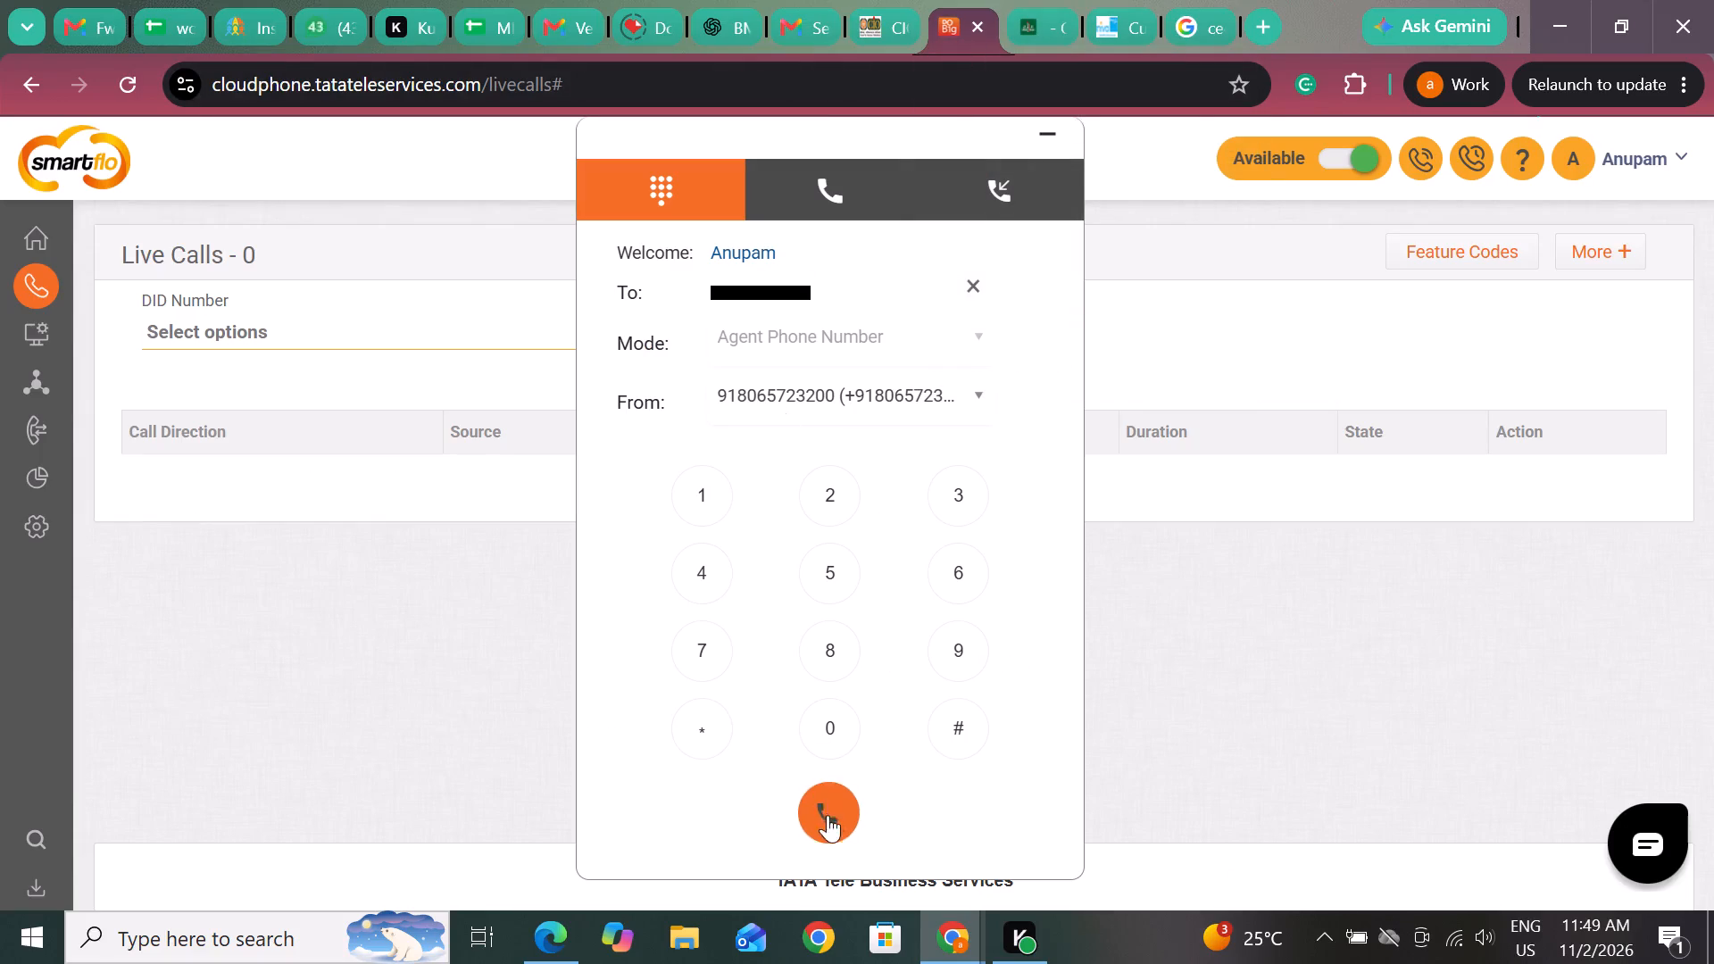
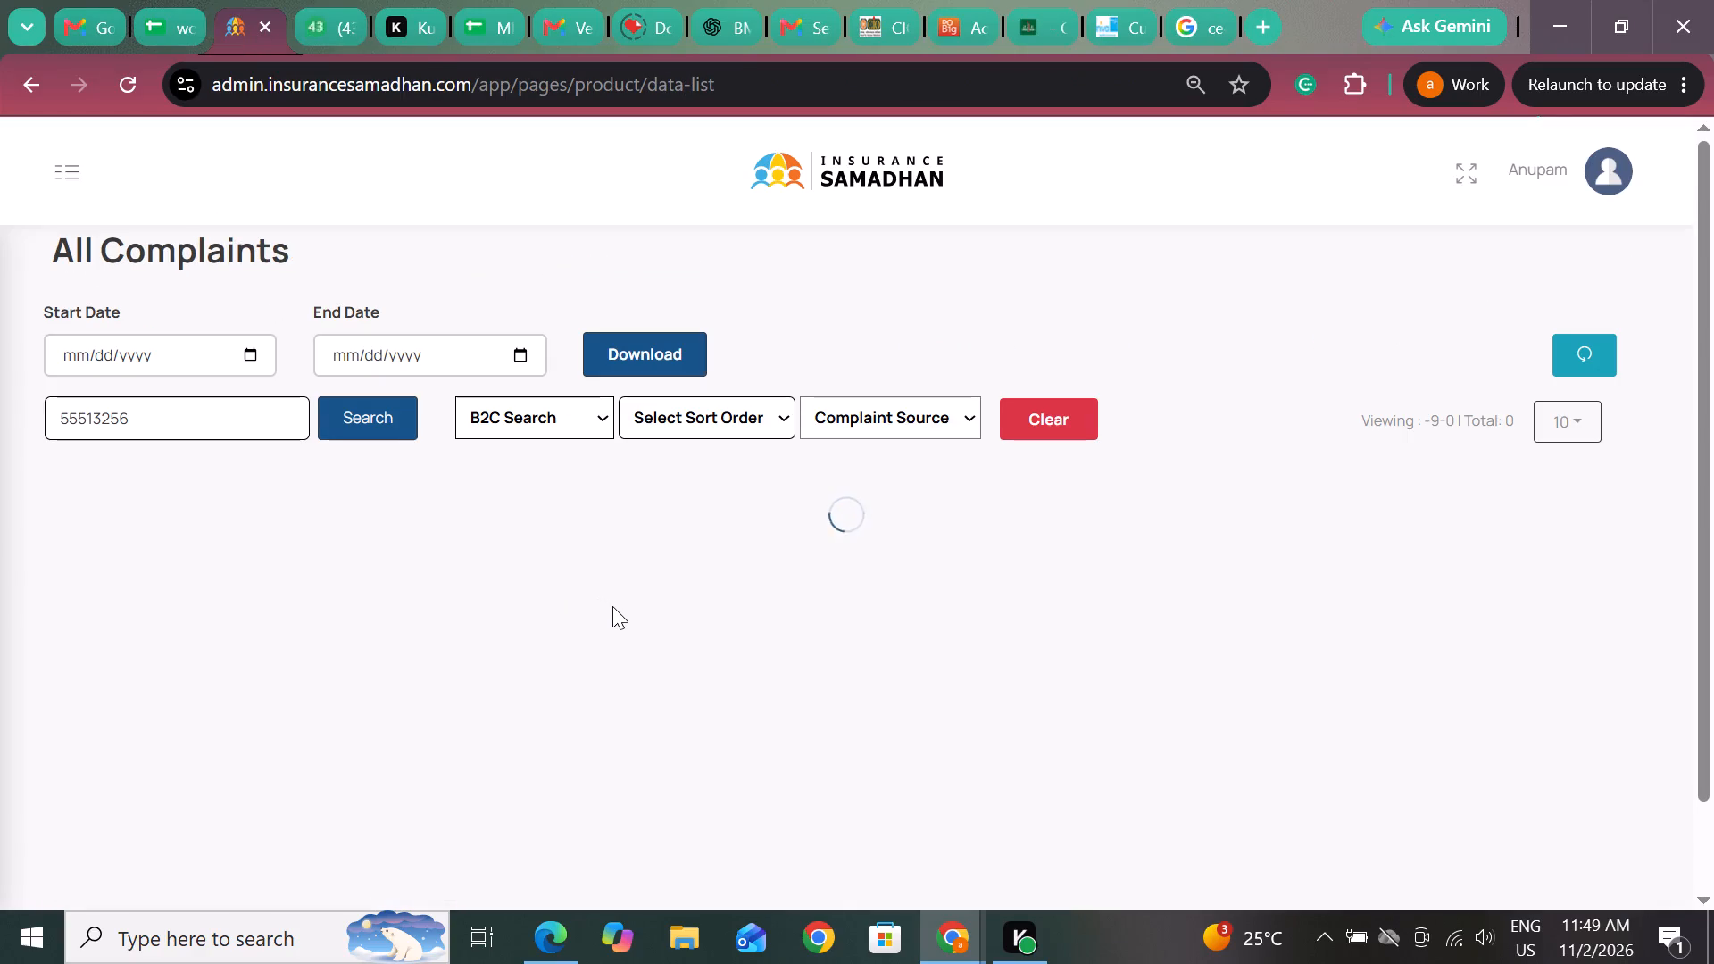
Open the comment history of the complaint found in All Complaints and start adding a new comment.
scroll(871, 618, left, 1)
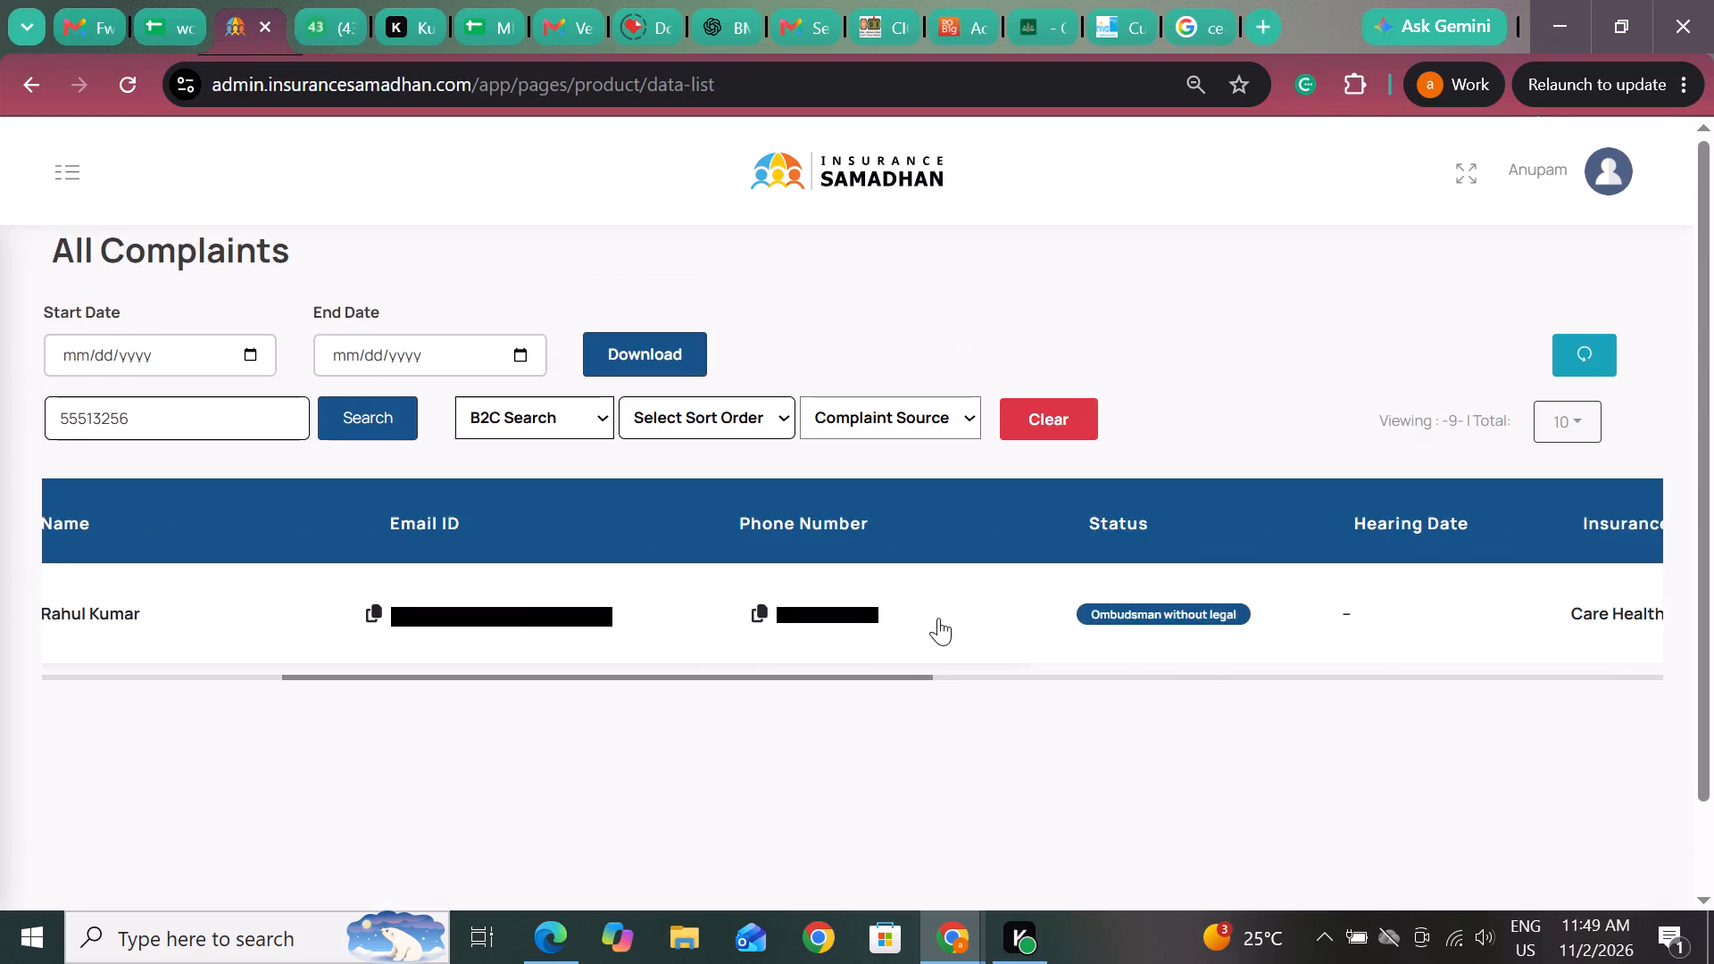
scroll(938, 618, left, 1)
click(864, 627)
click(988, 704)
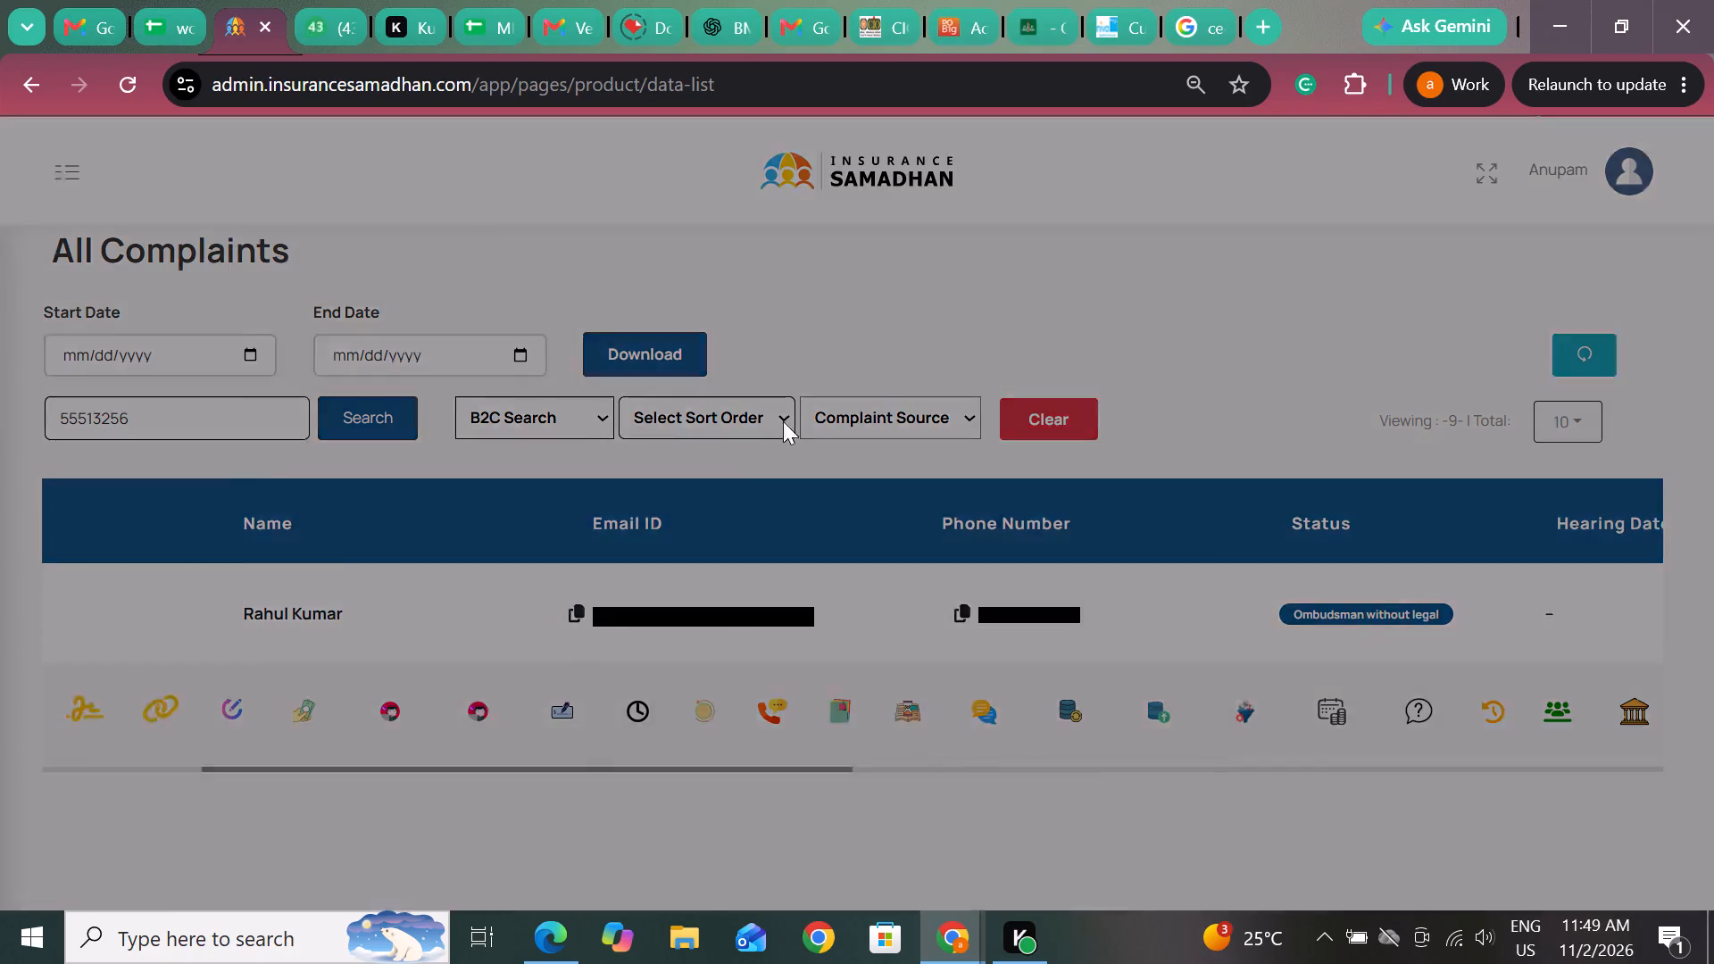
scroll(821, 735, down, 7)
click(1003, 842)
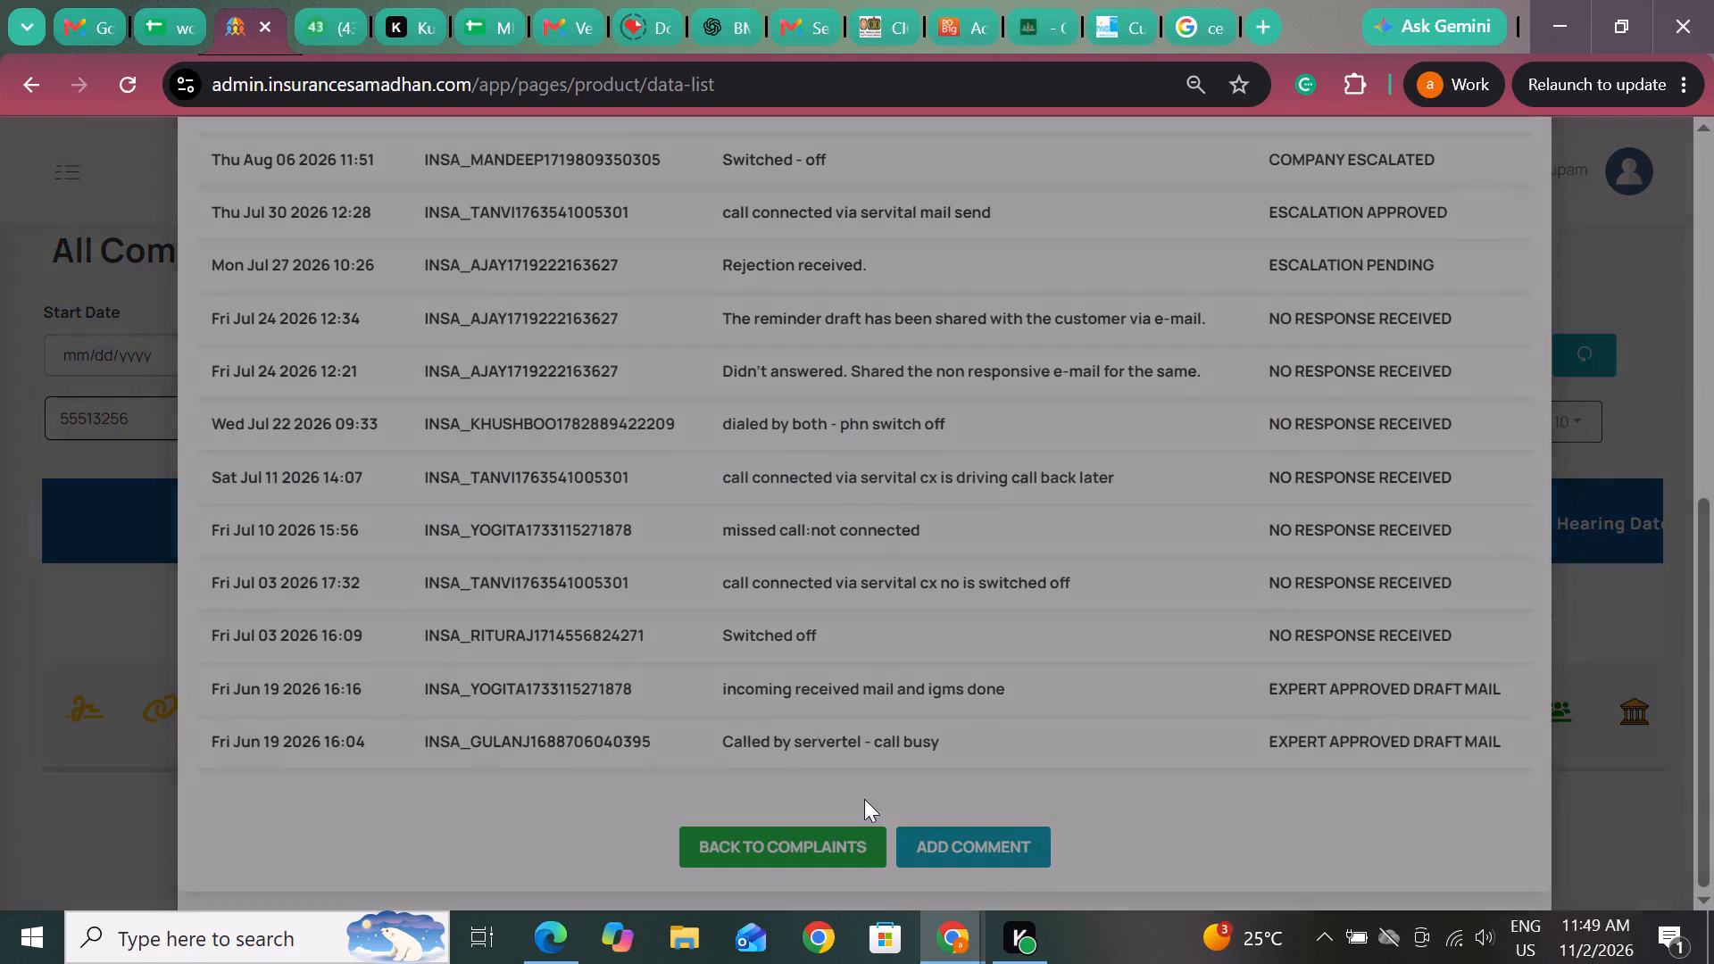
click(813, 658)
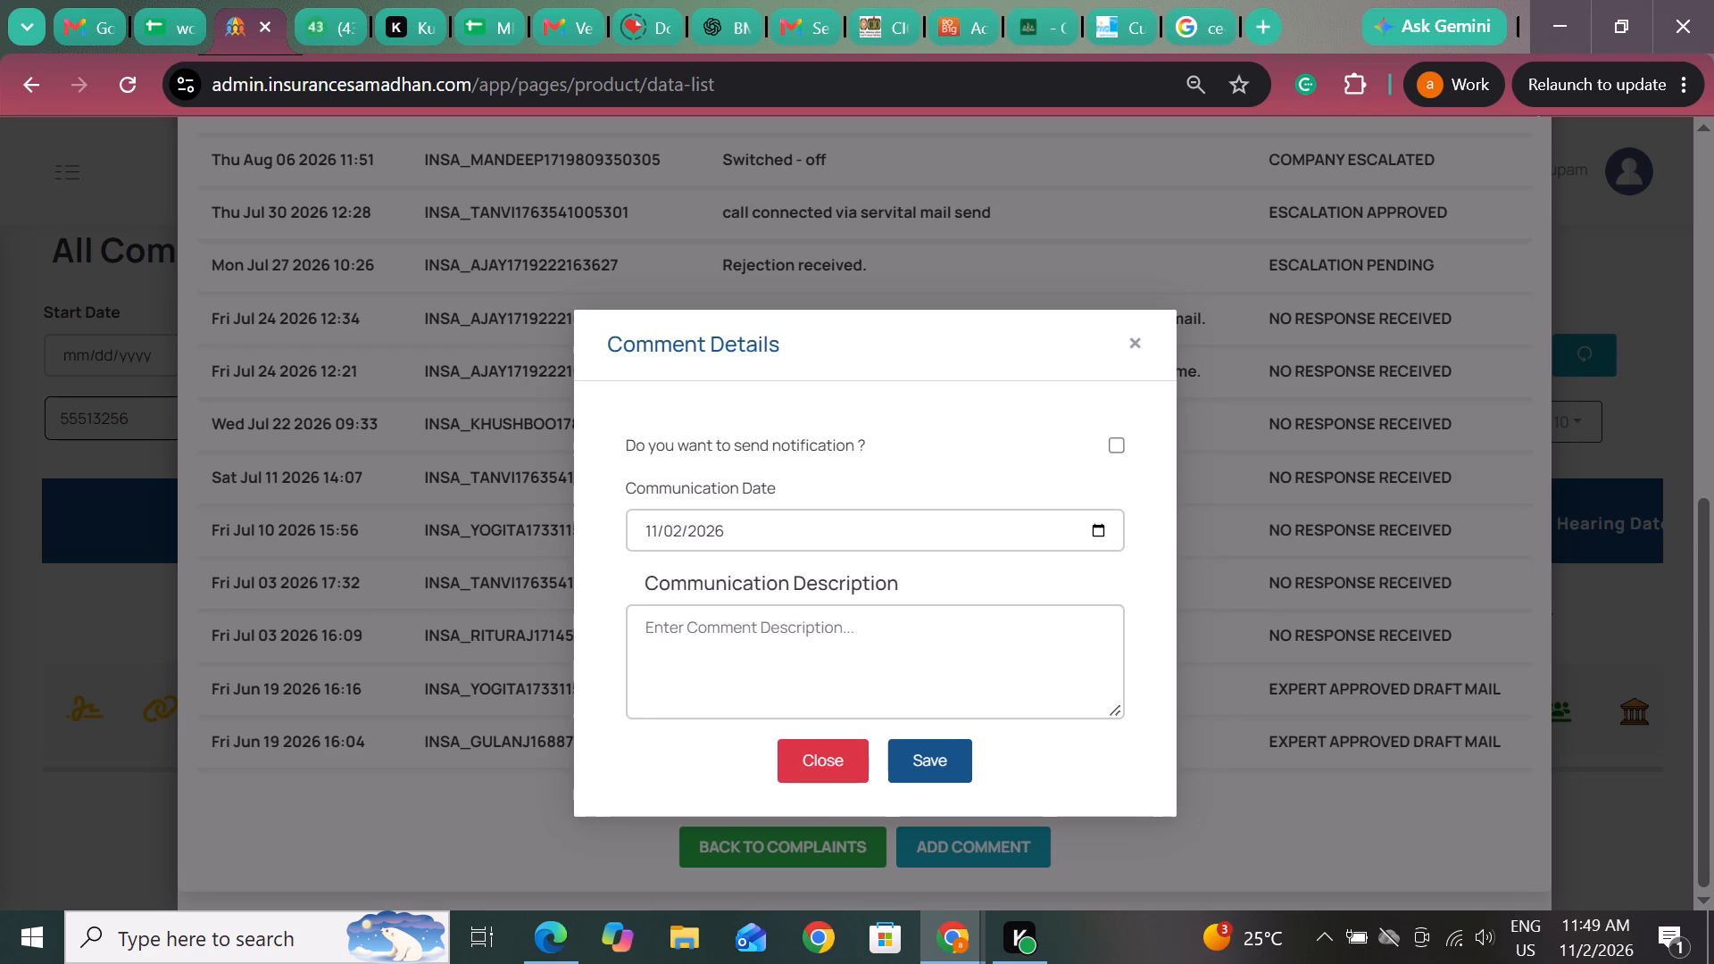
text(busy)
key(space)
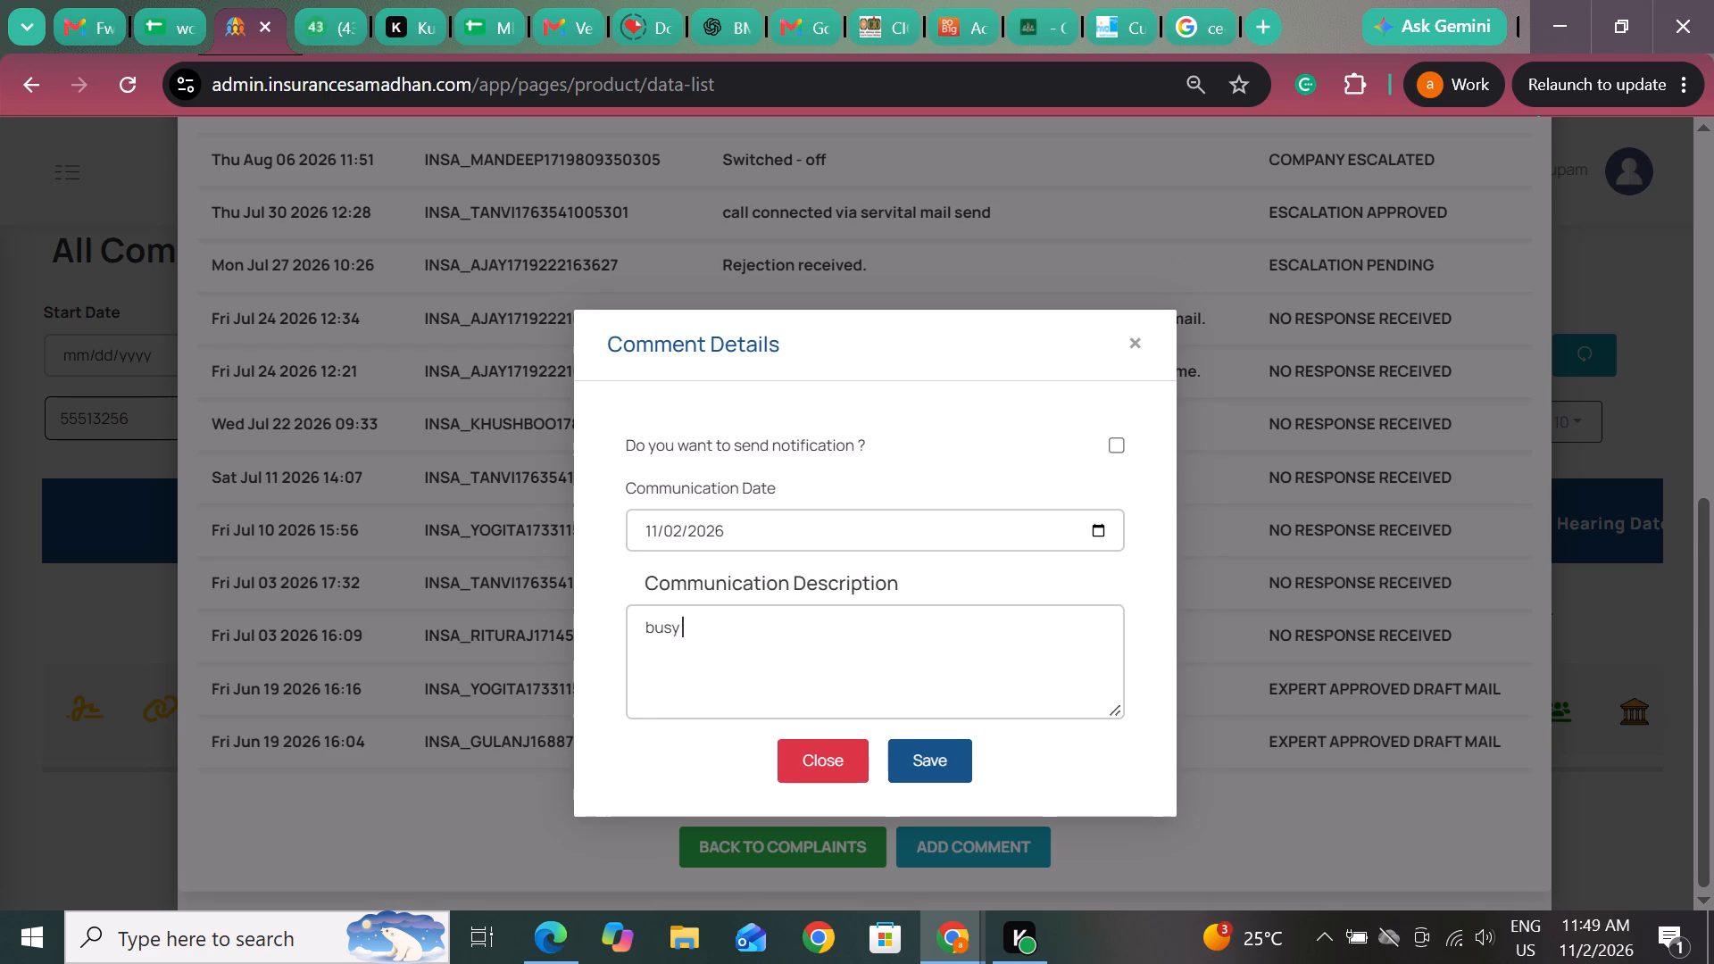
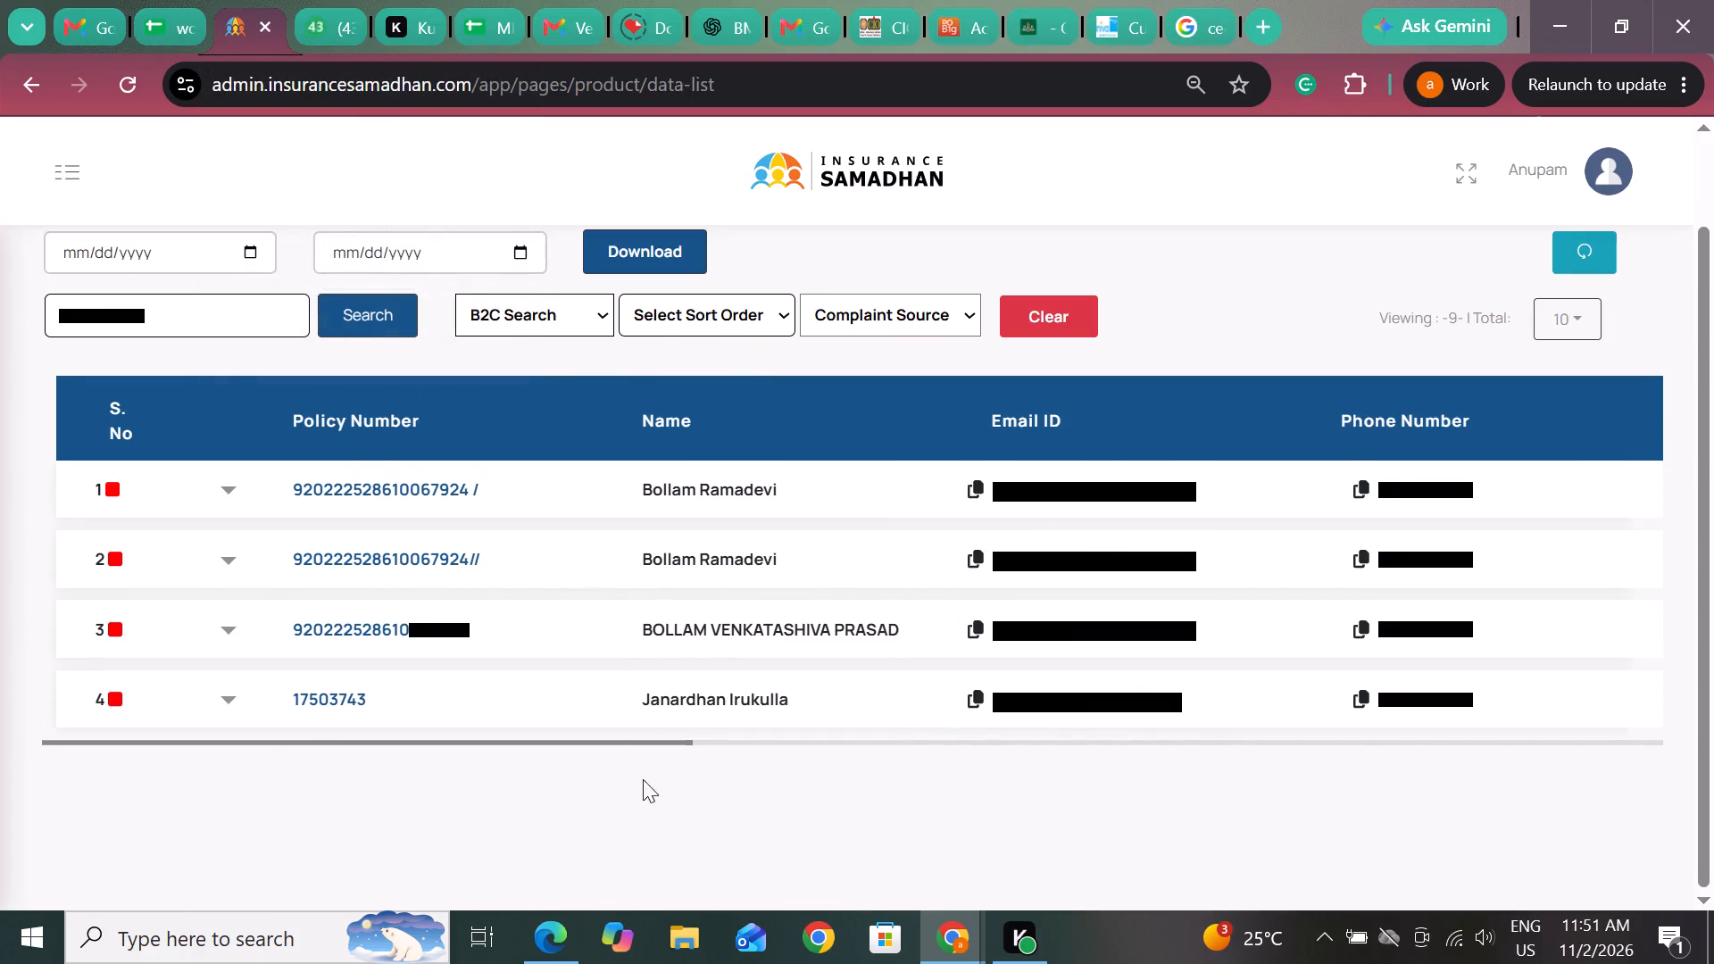
Check the status, hearing date and insurance company of the complaints listed in the search results.
scroll(614, 639, left, 2)
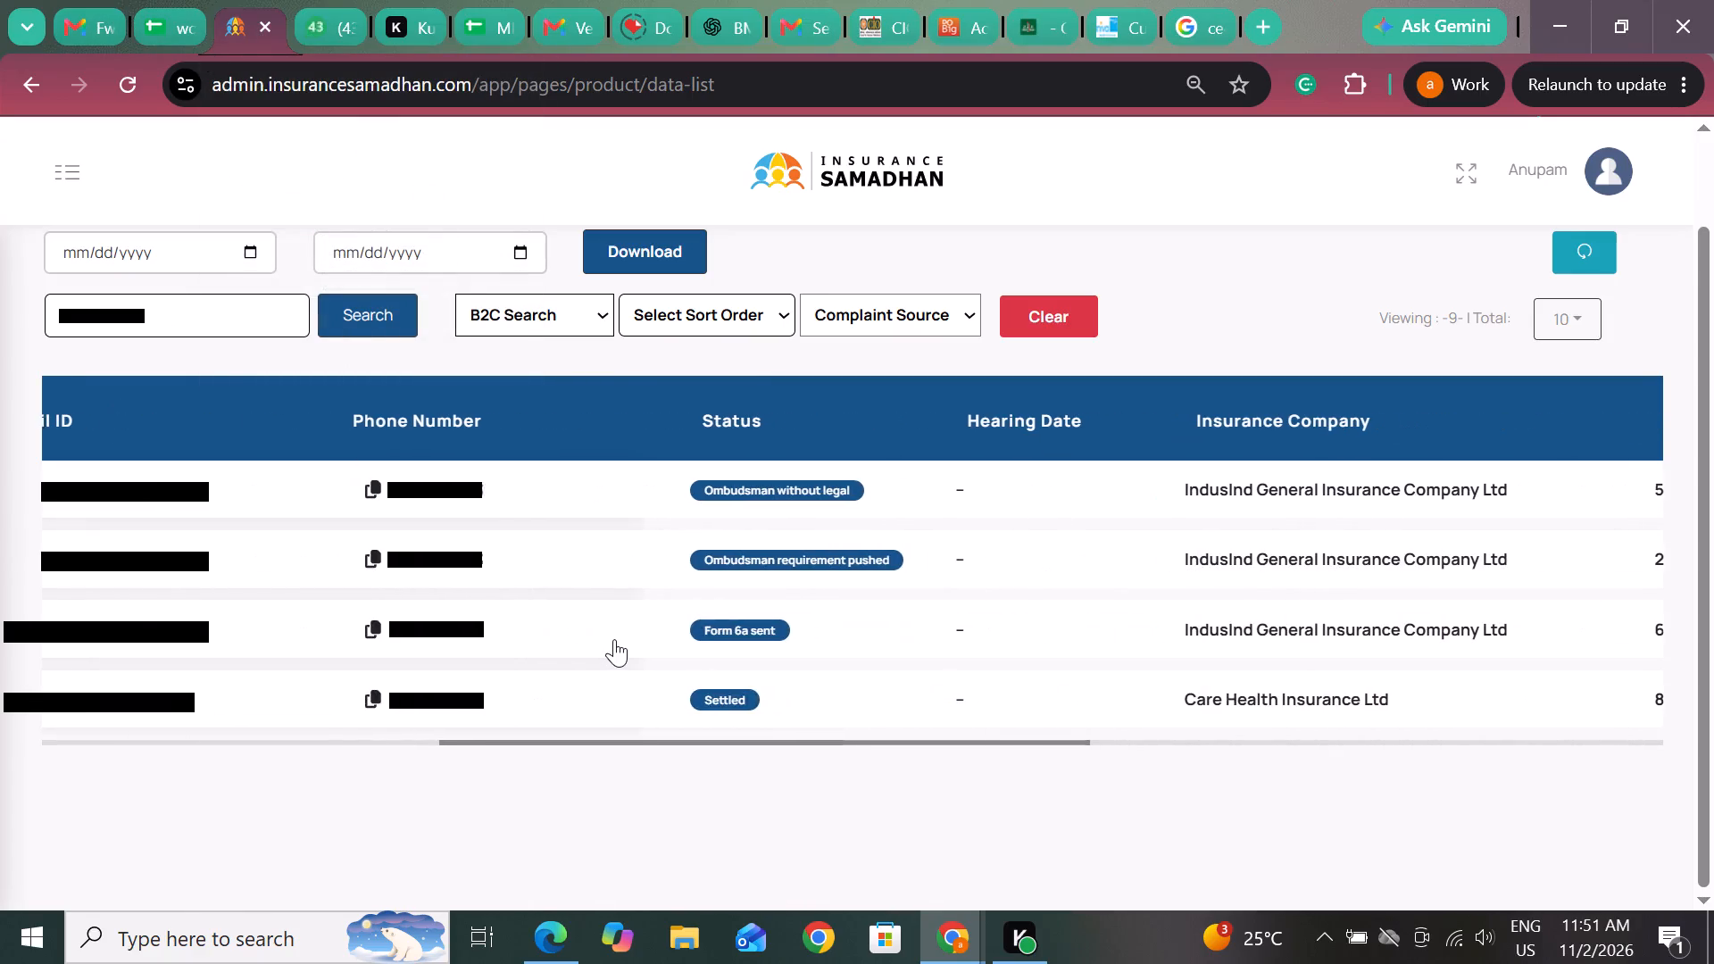
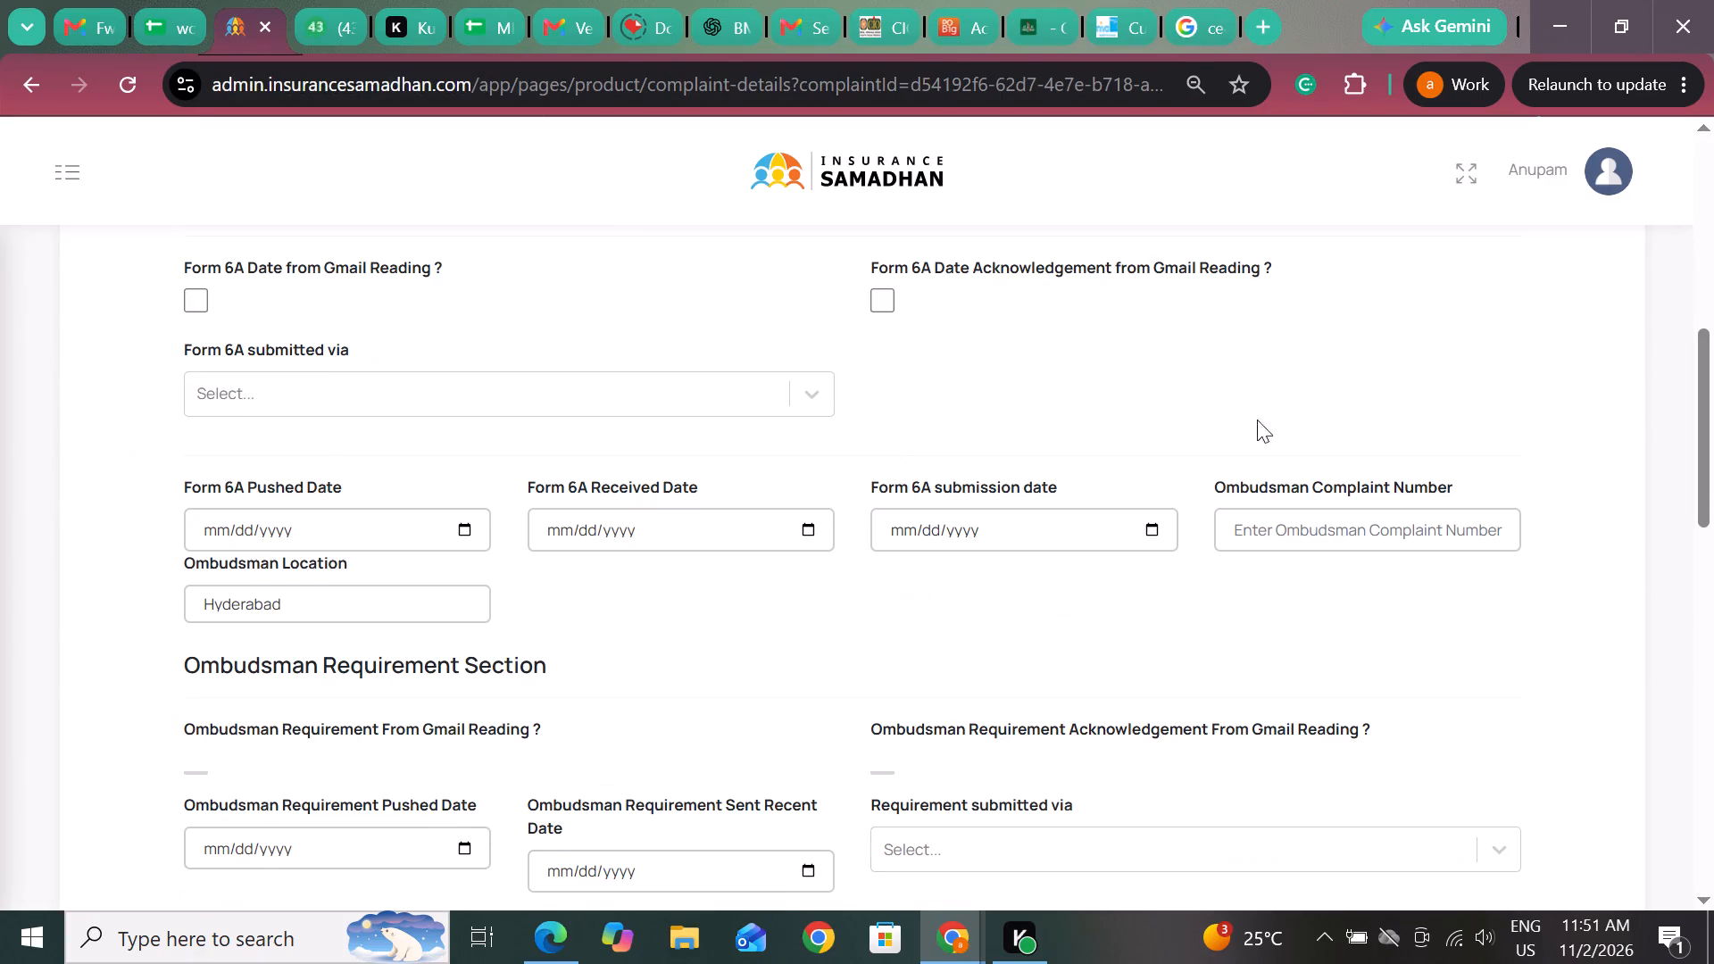
click(1314, 487)
key(ctrl+v)
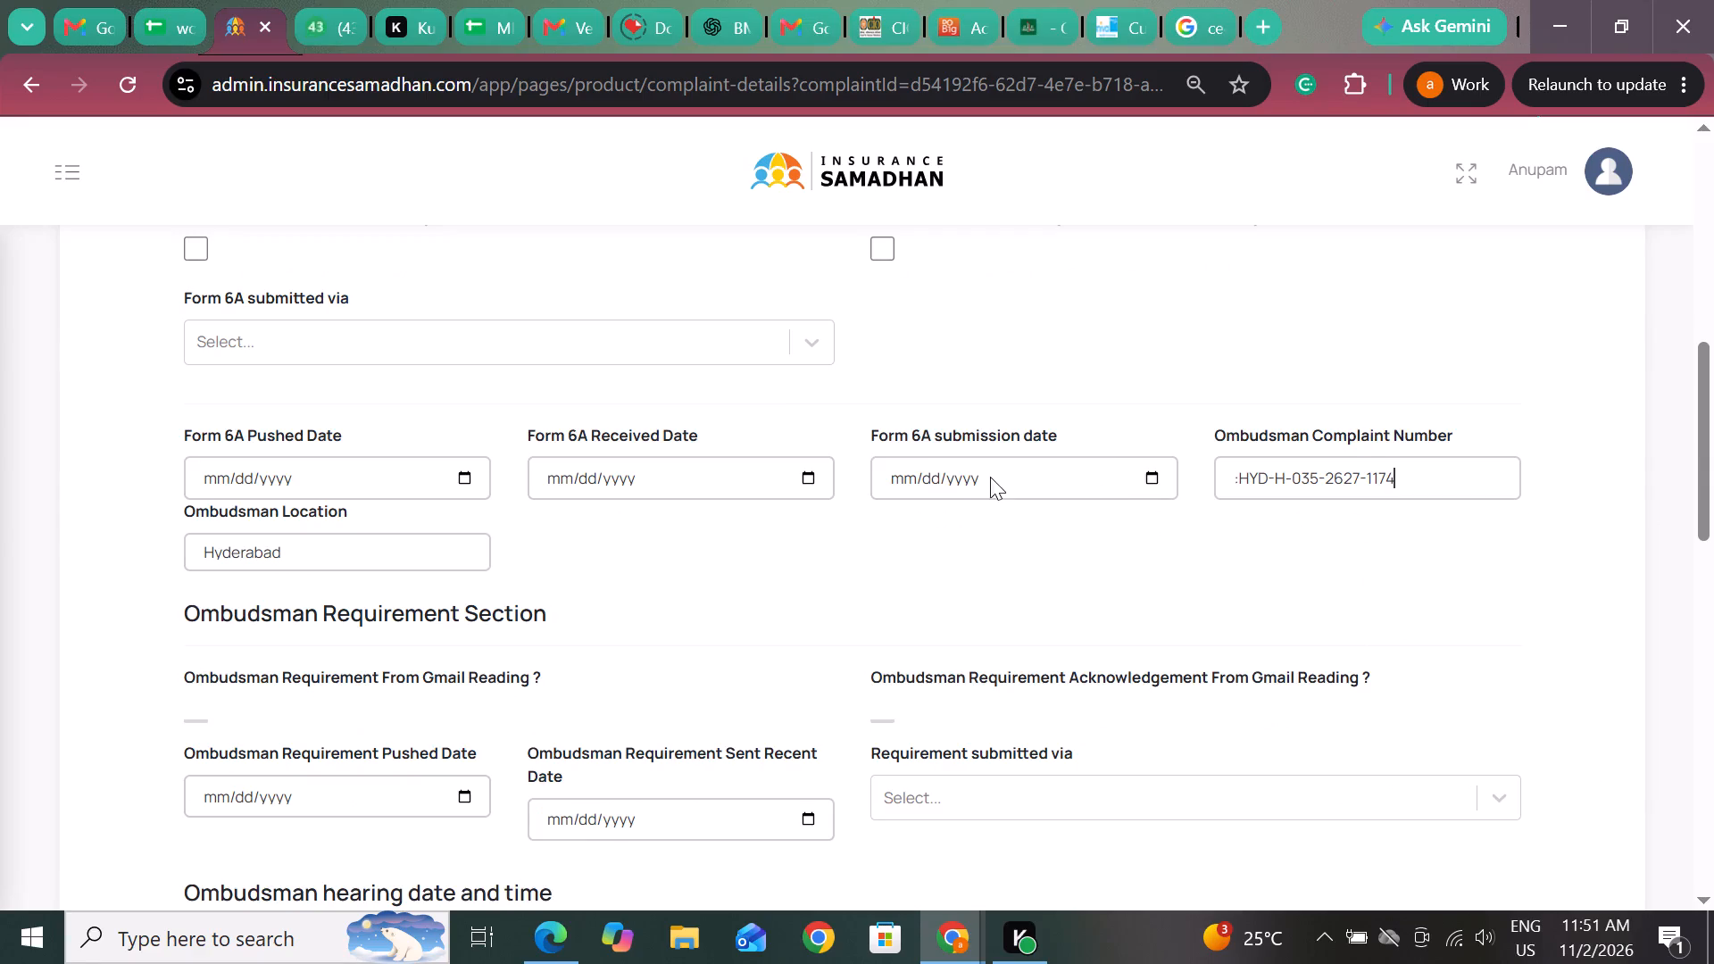
click(803, 478)
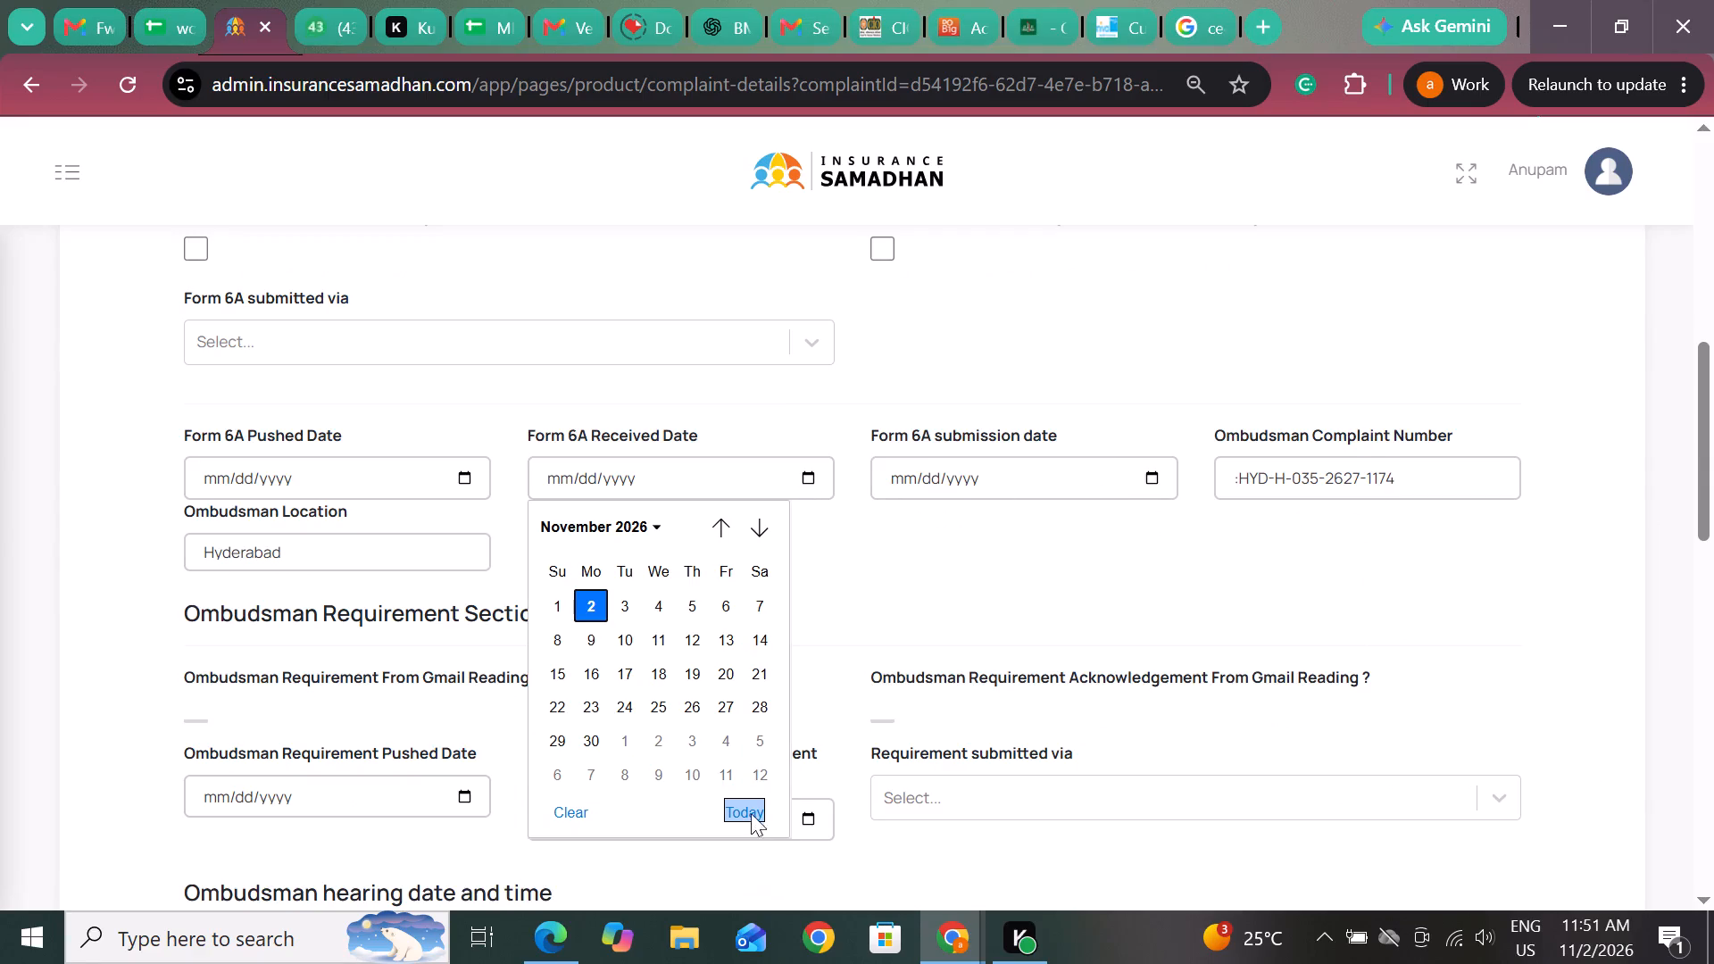
click(751, 810)
scroll(1498, 260, up, 14)
click(1516, 269)
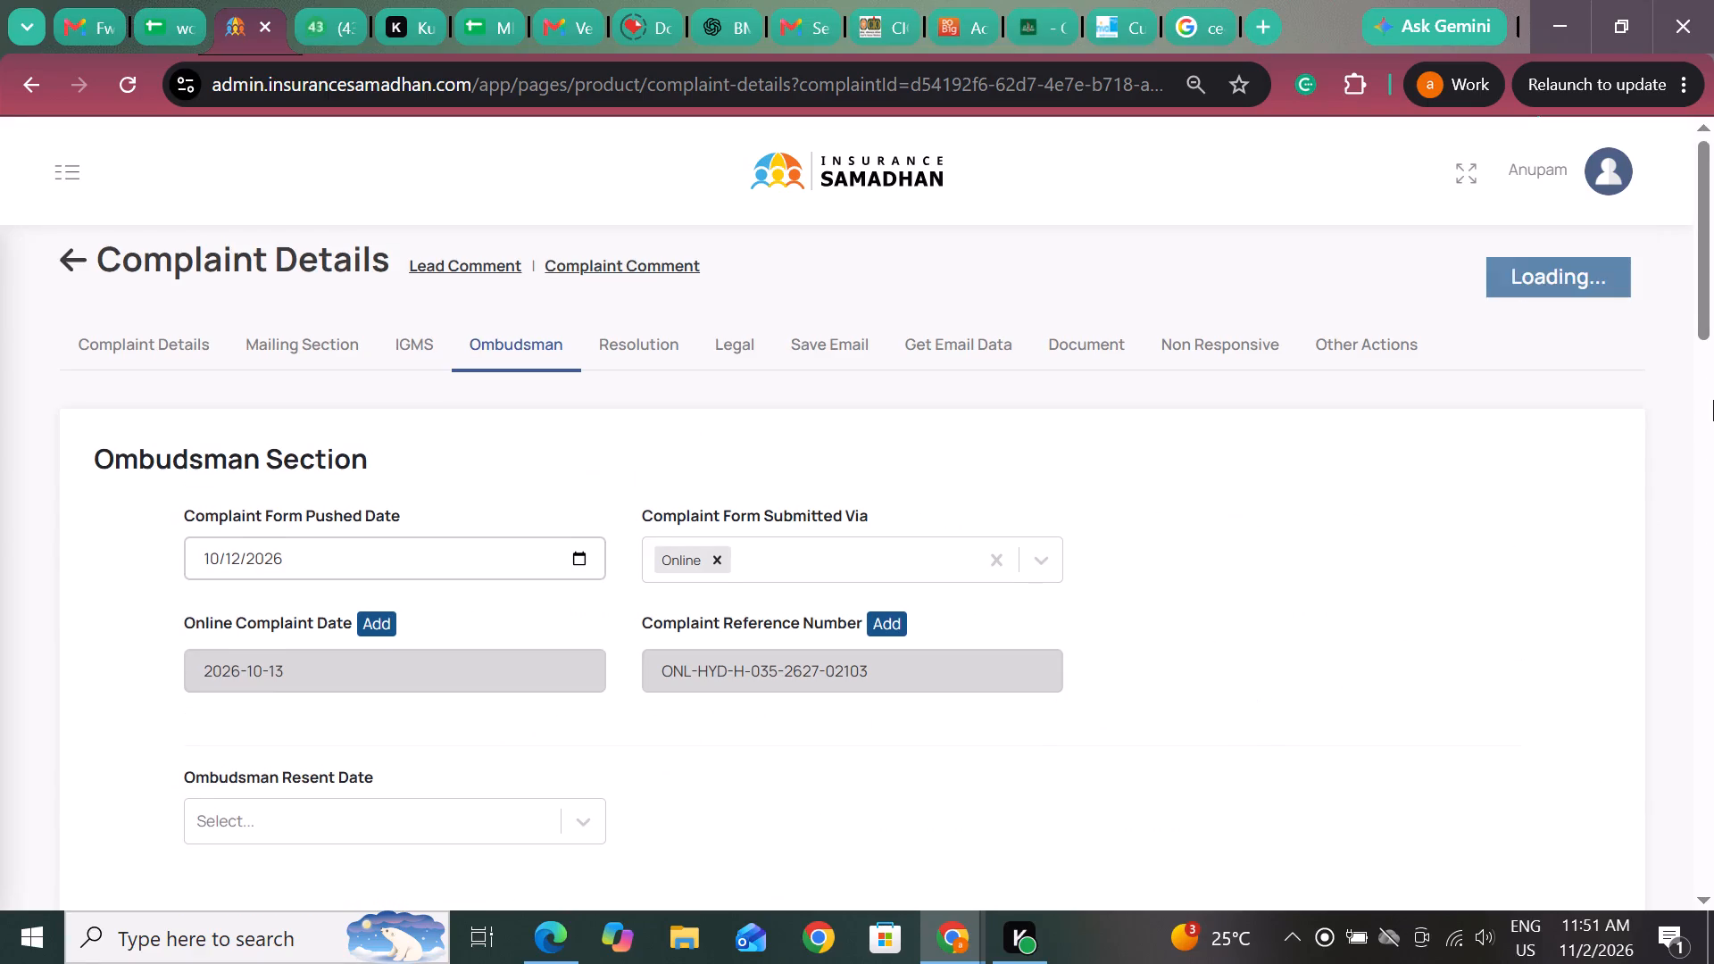
Return to the All Complaints list with the customer's search results.
click(78, 258)
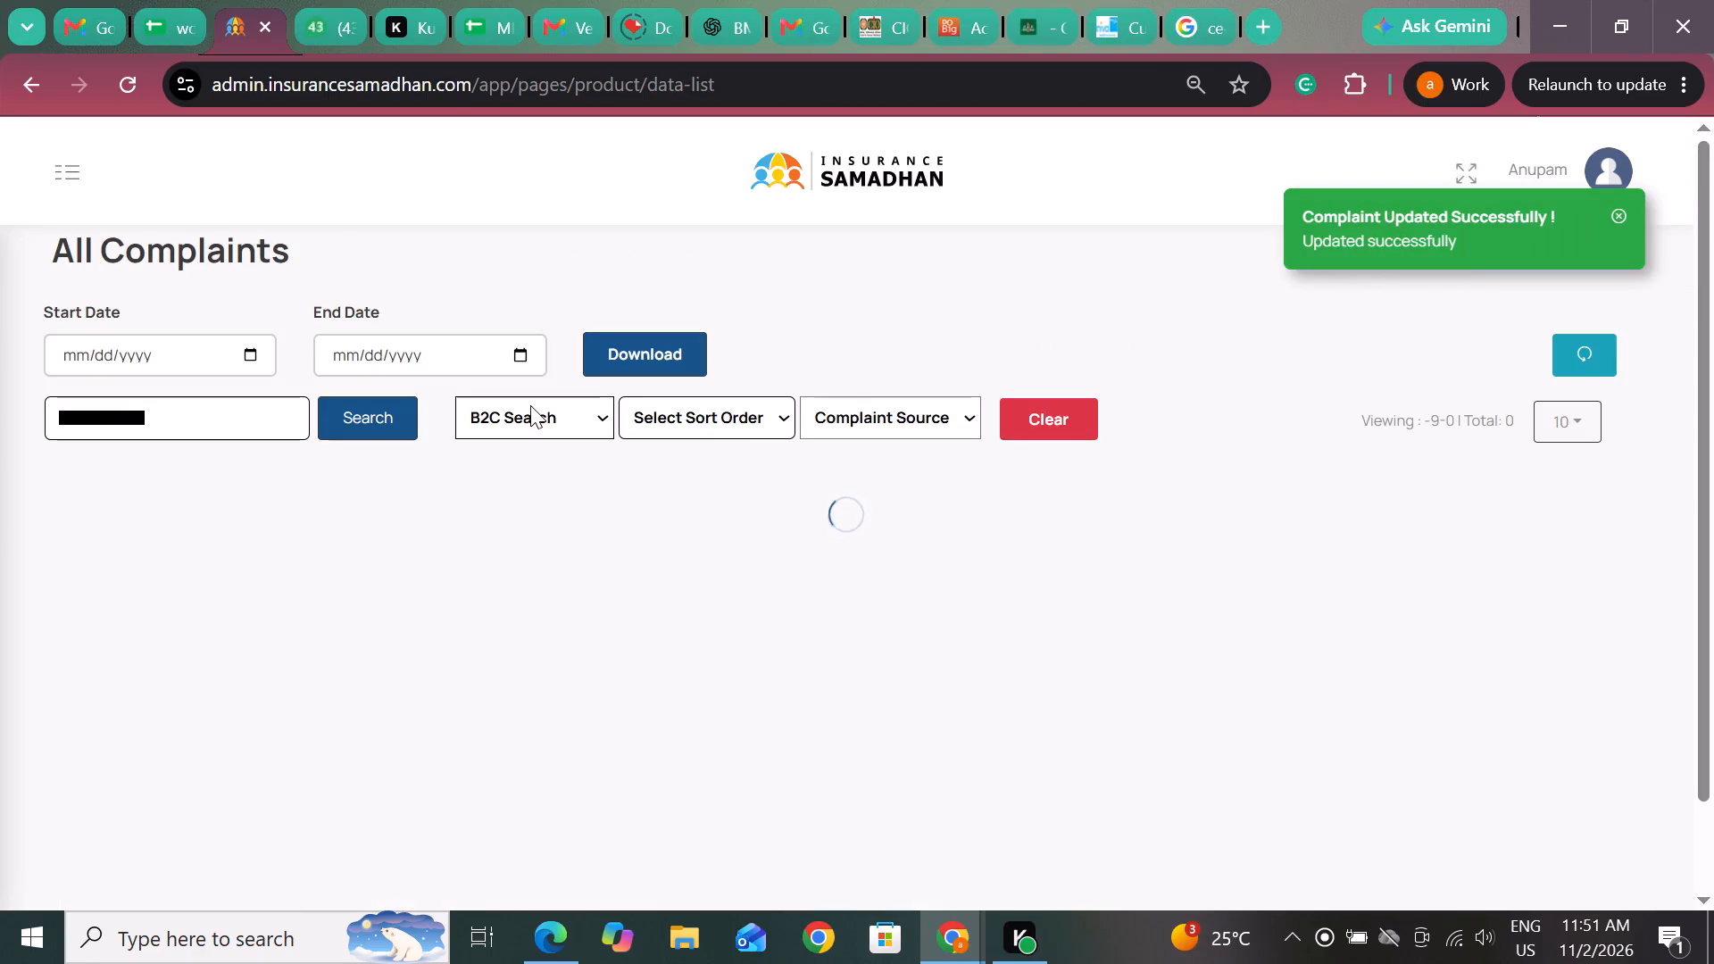
scroll(556, 383, down, 2)
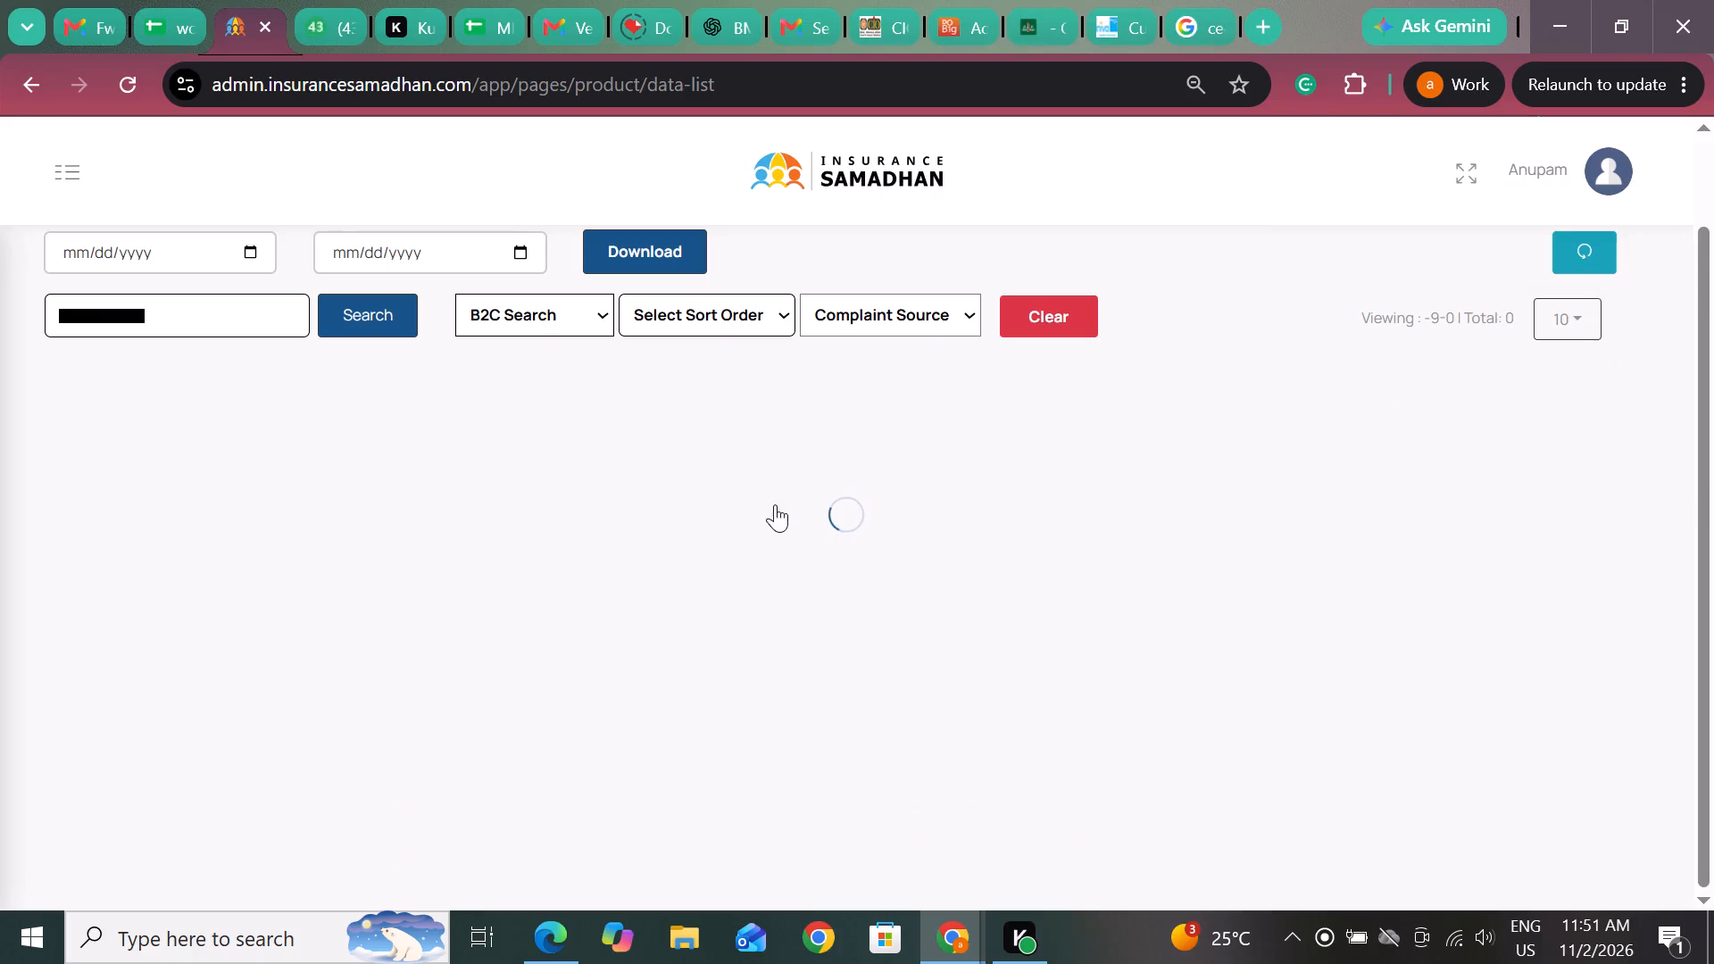
scroll(754, 515, up, 1)
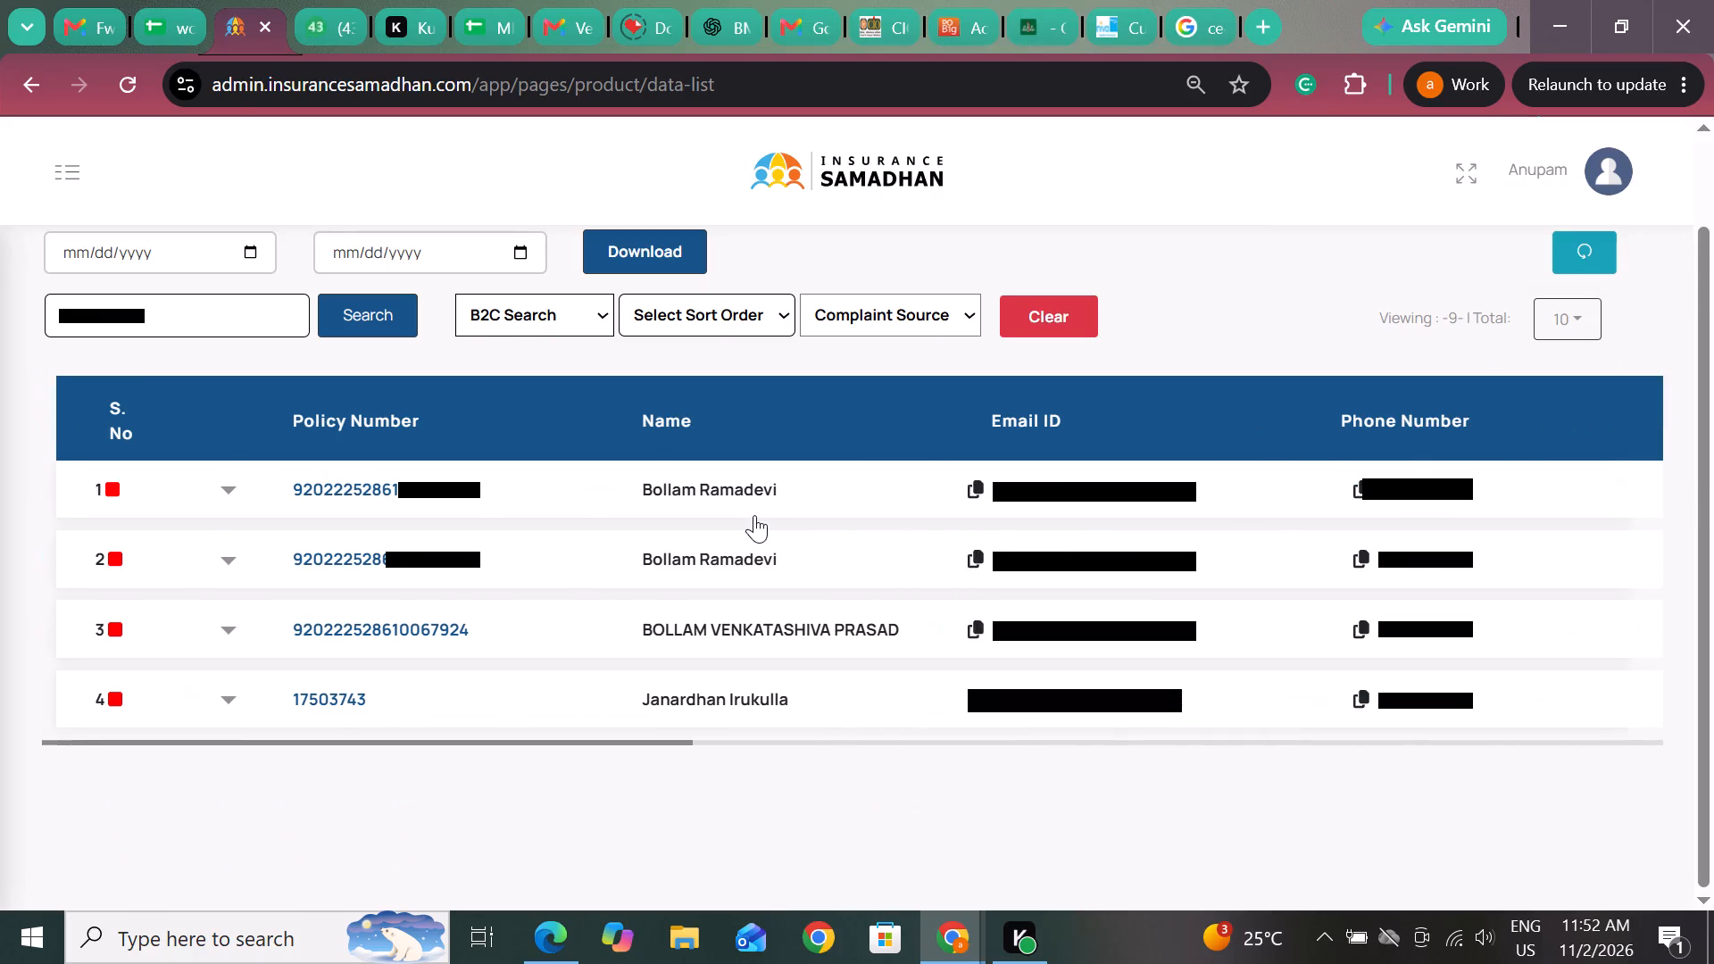
scroll(754, 515, left, 1)
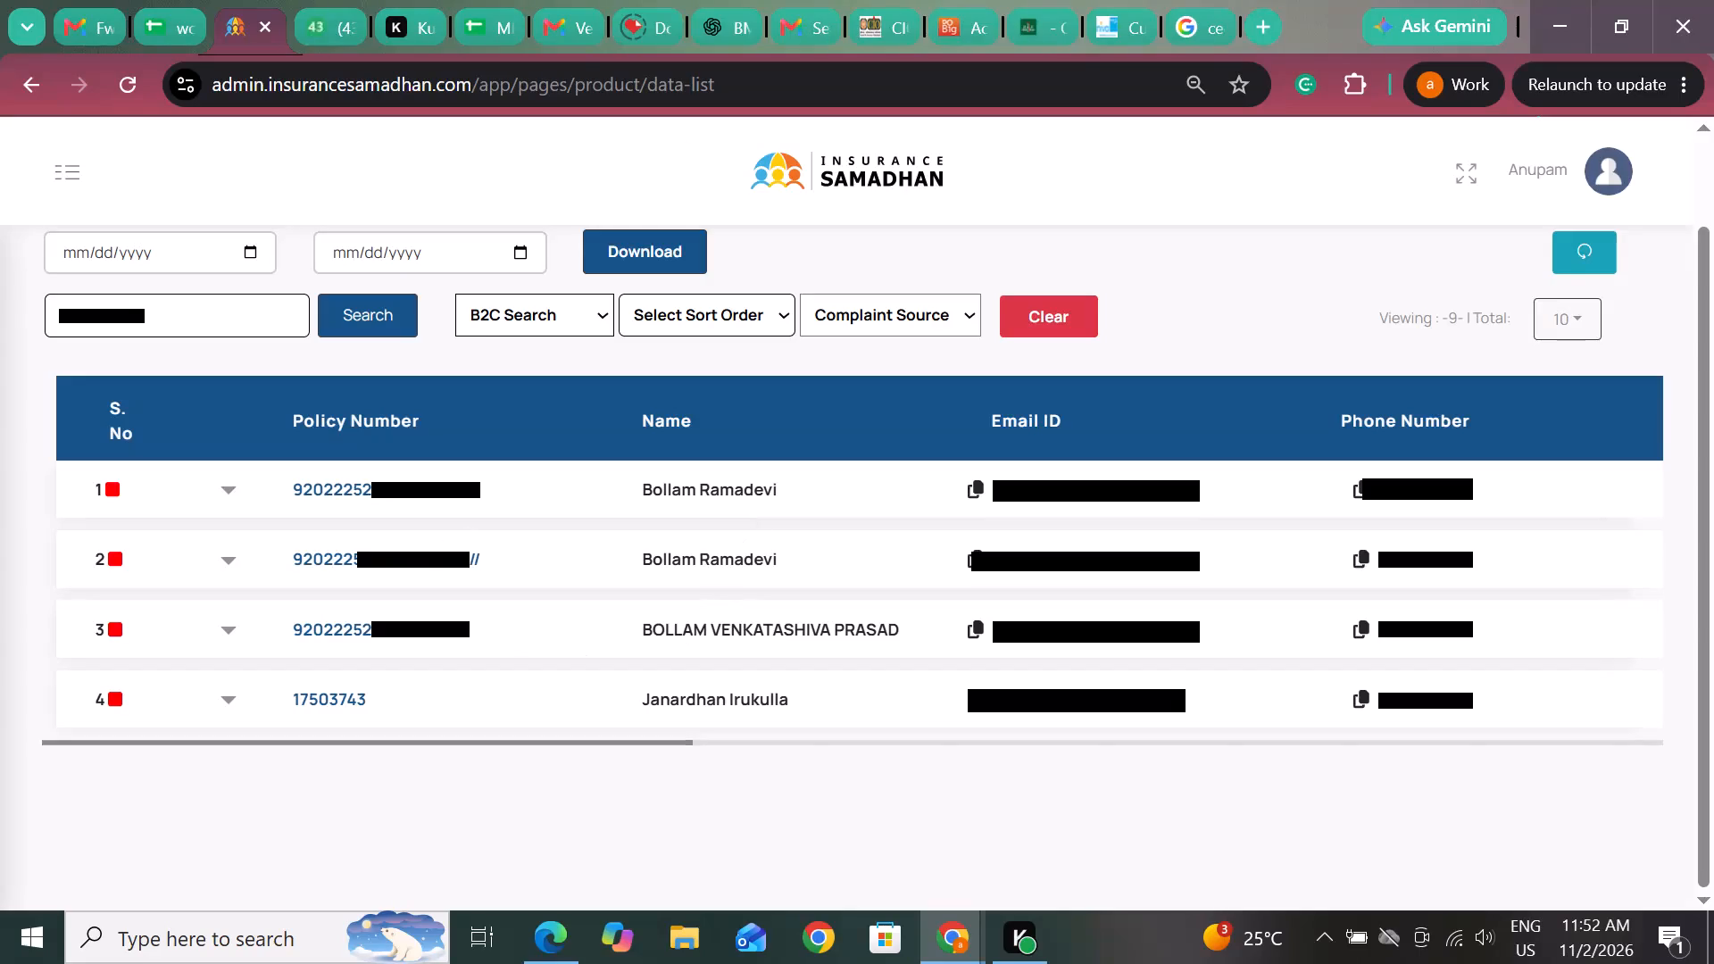
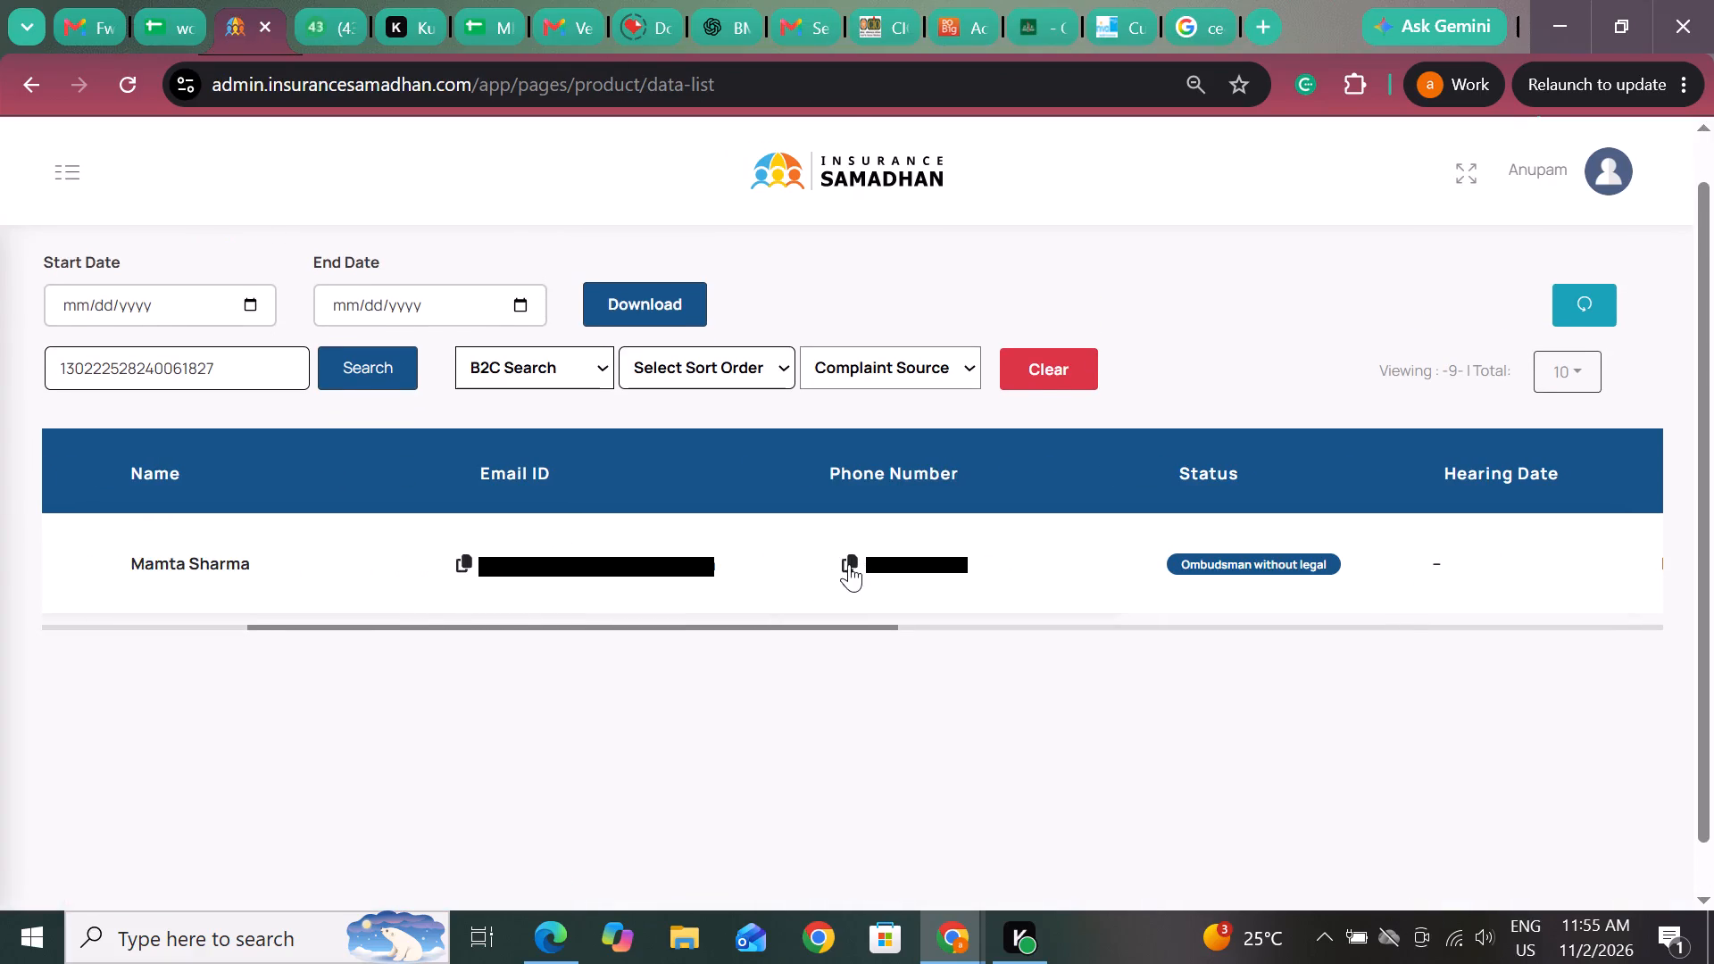
Call the customer's copied phone number through the Smartflo dialler and return to the Insurance Samadhan complaints list.
scroll(849, 564, left, 1)
click(942, 46)
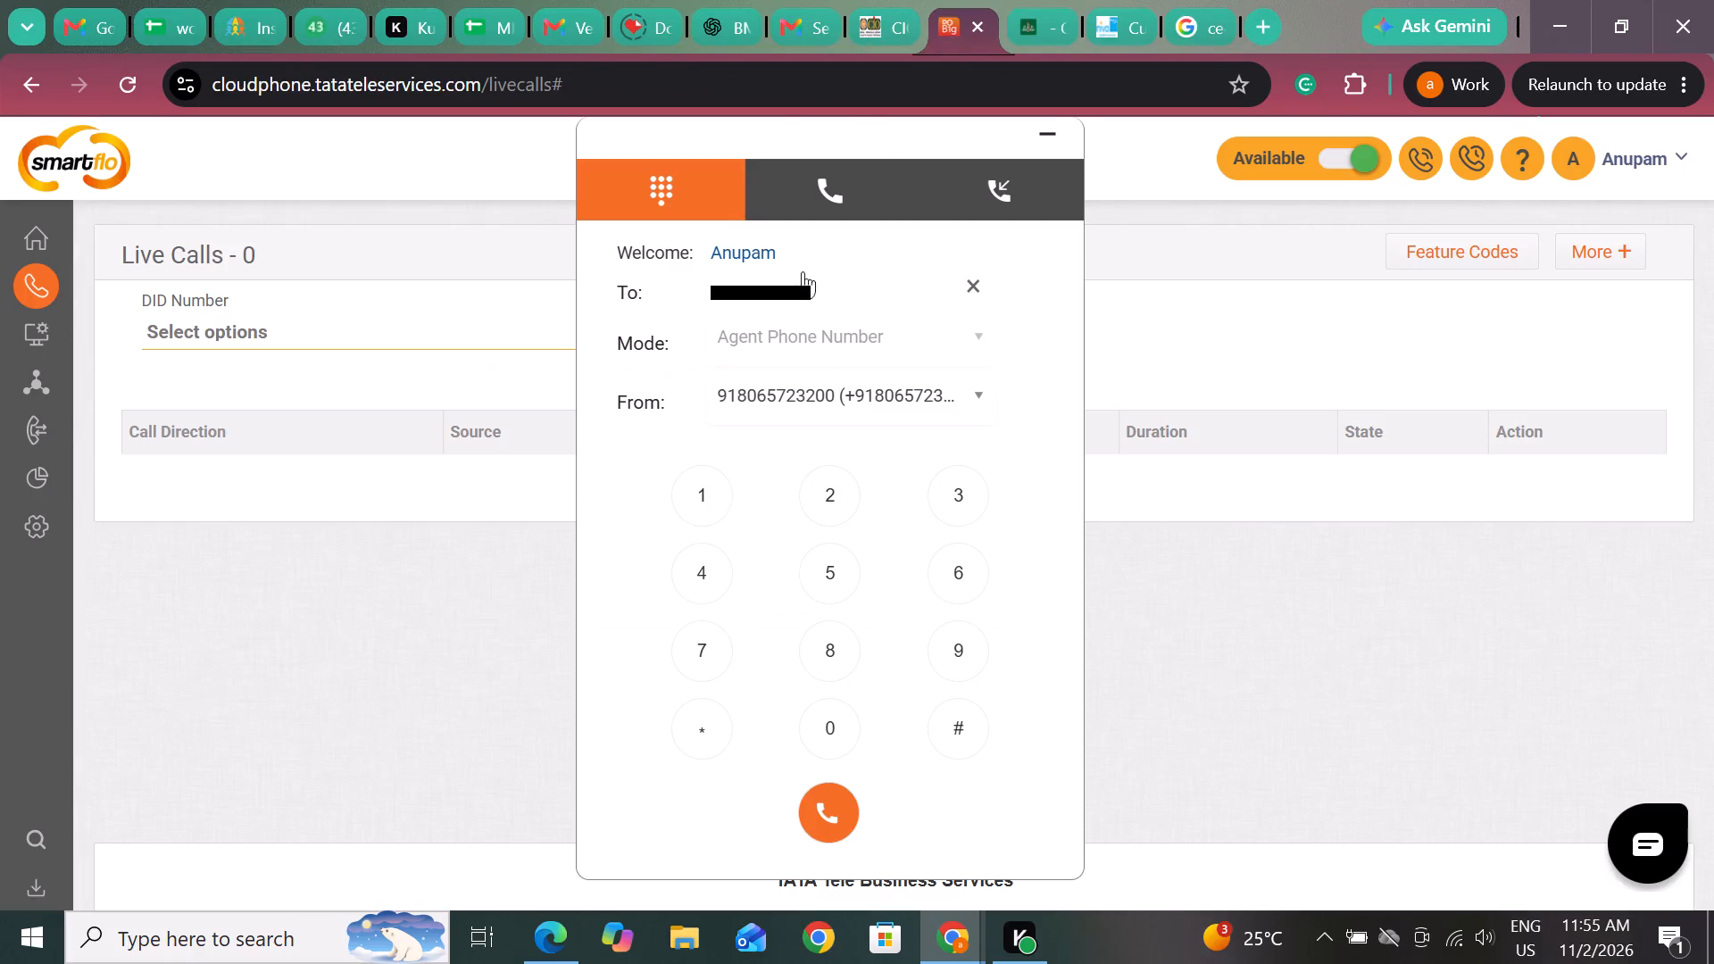
ctrl+double_click(789, 288)
key(ctrl+v)
click(823, 825)
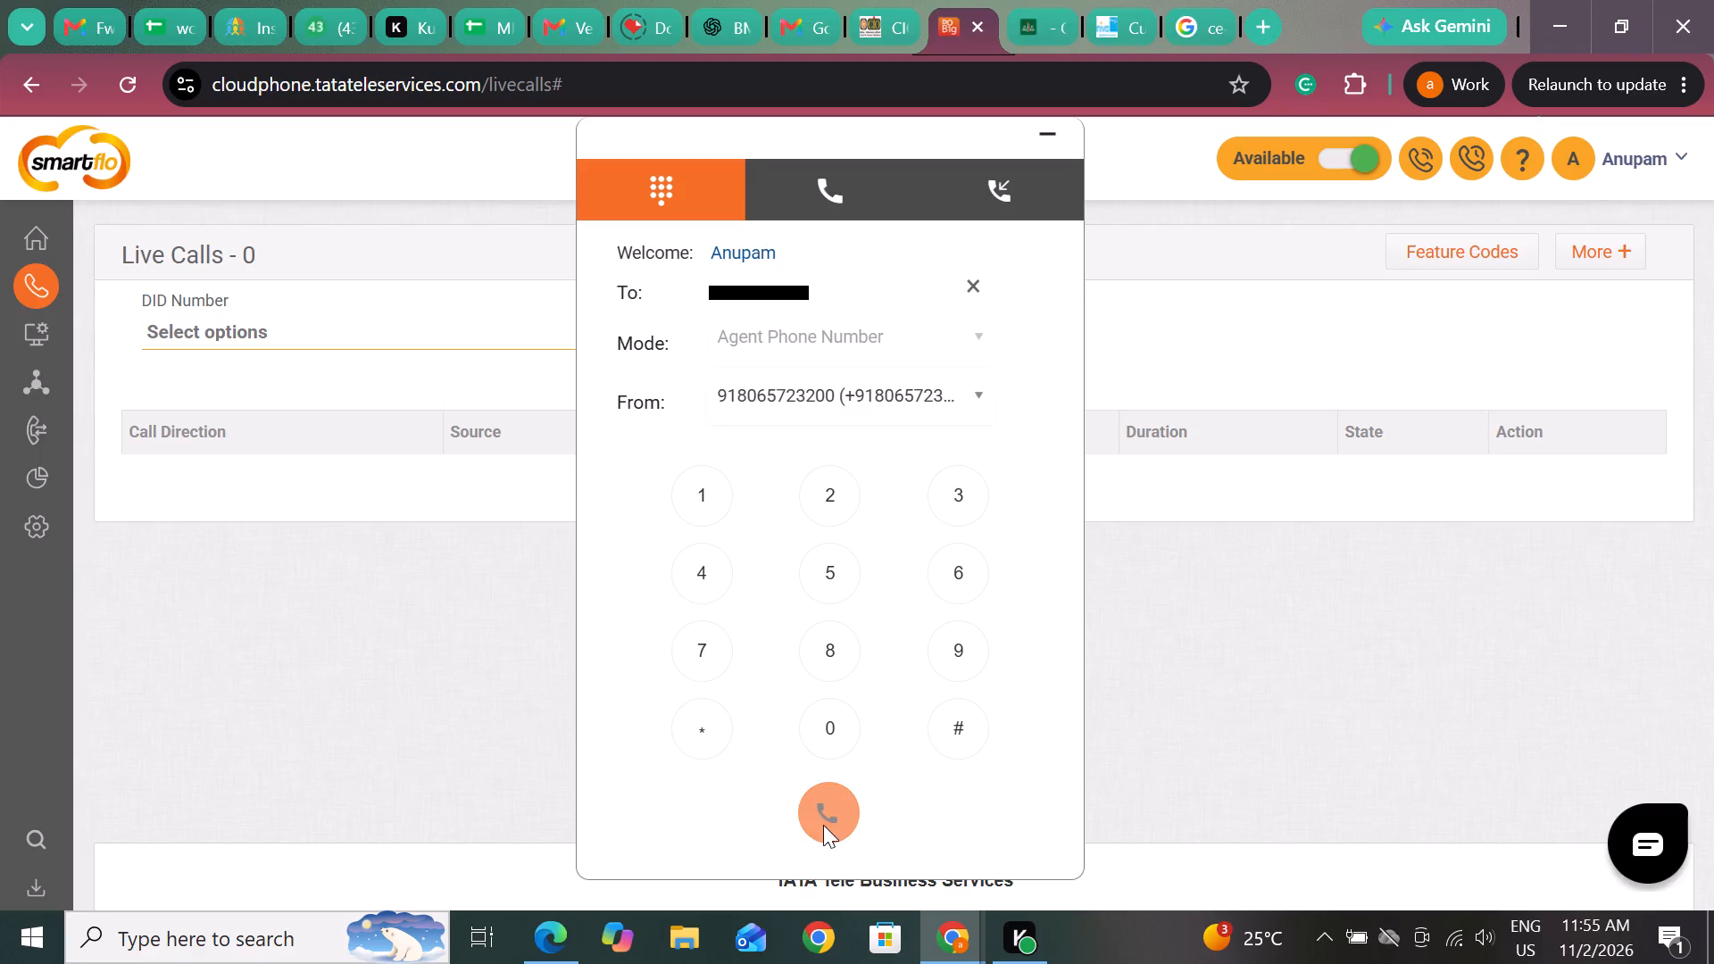
click(258, 19)
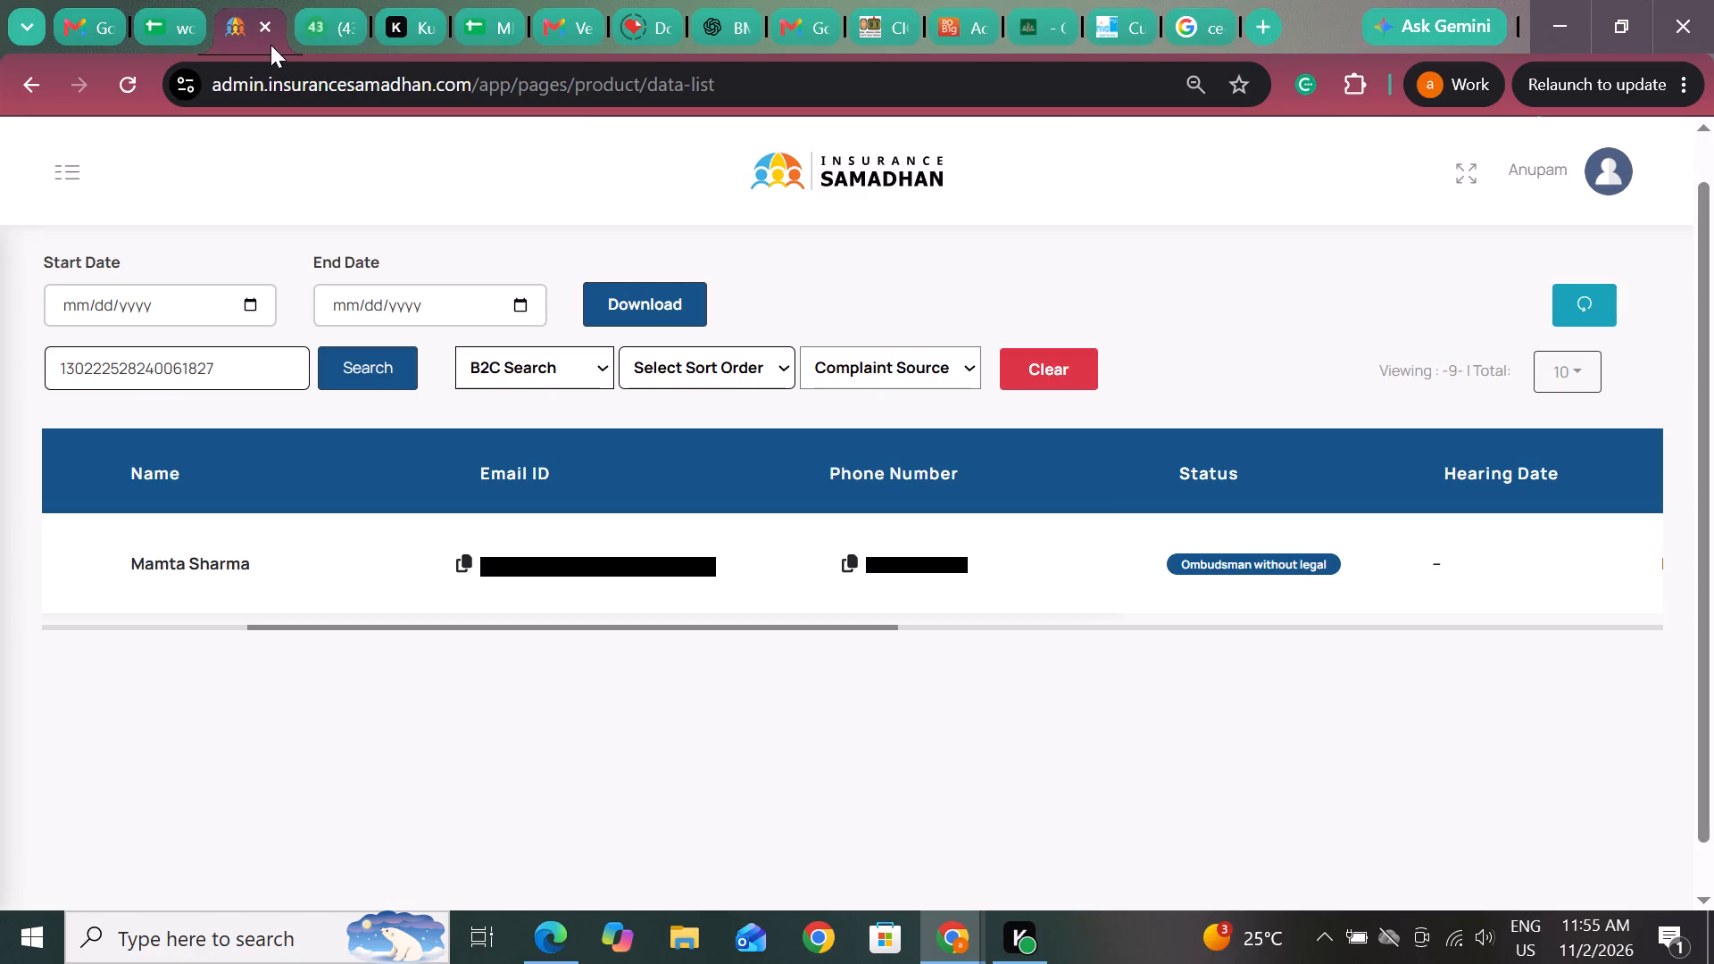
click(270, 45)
scroll(670, 576, left, 1)
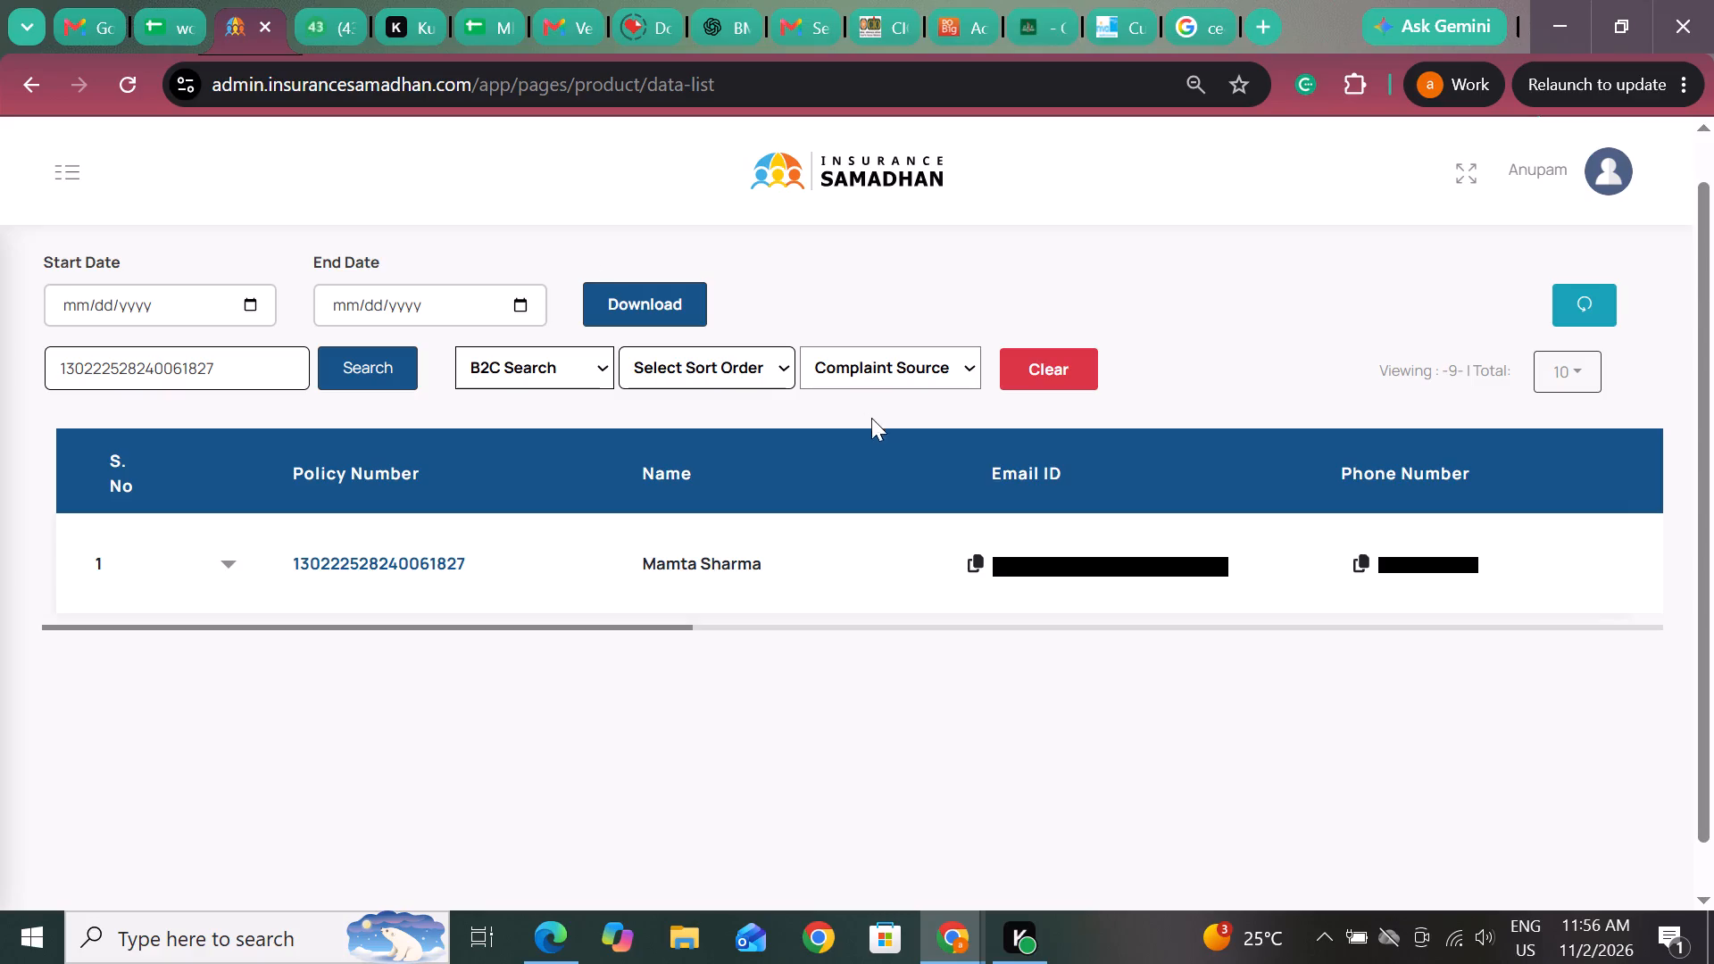
scroll(855, 545, left, 2)
click(948, 589)
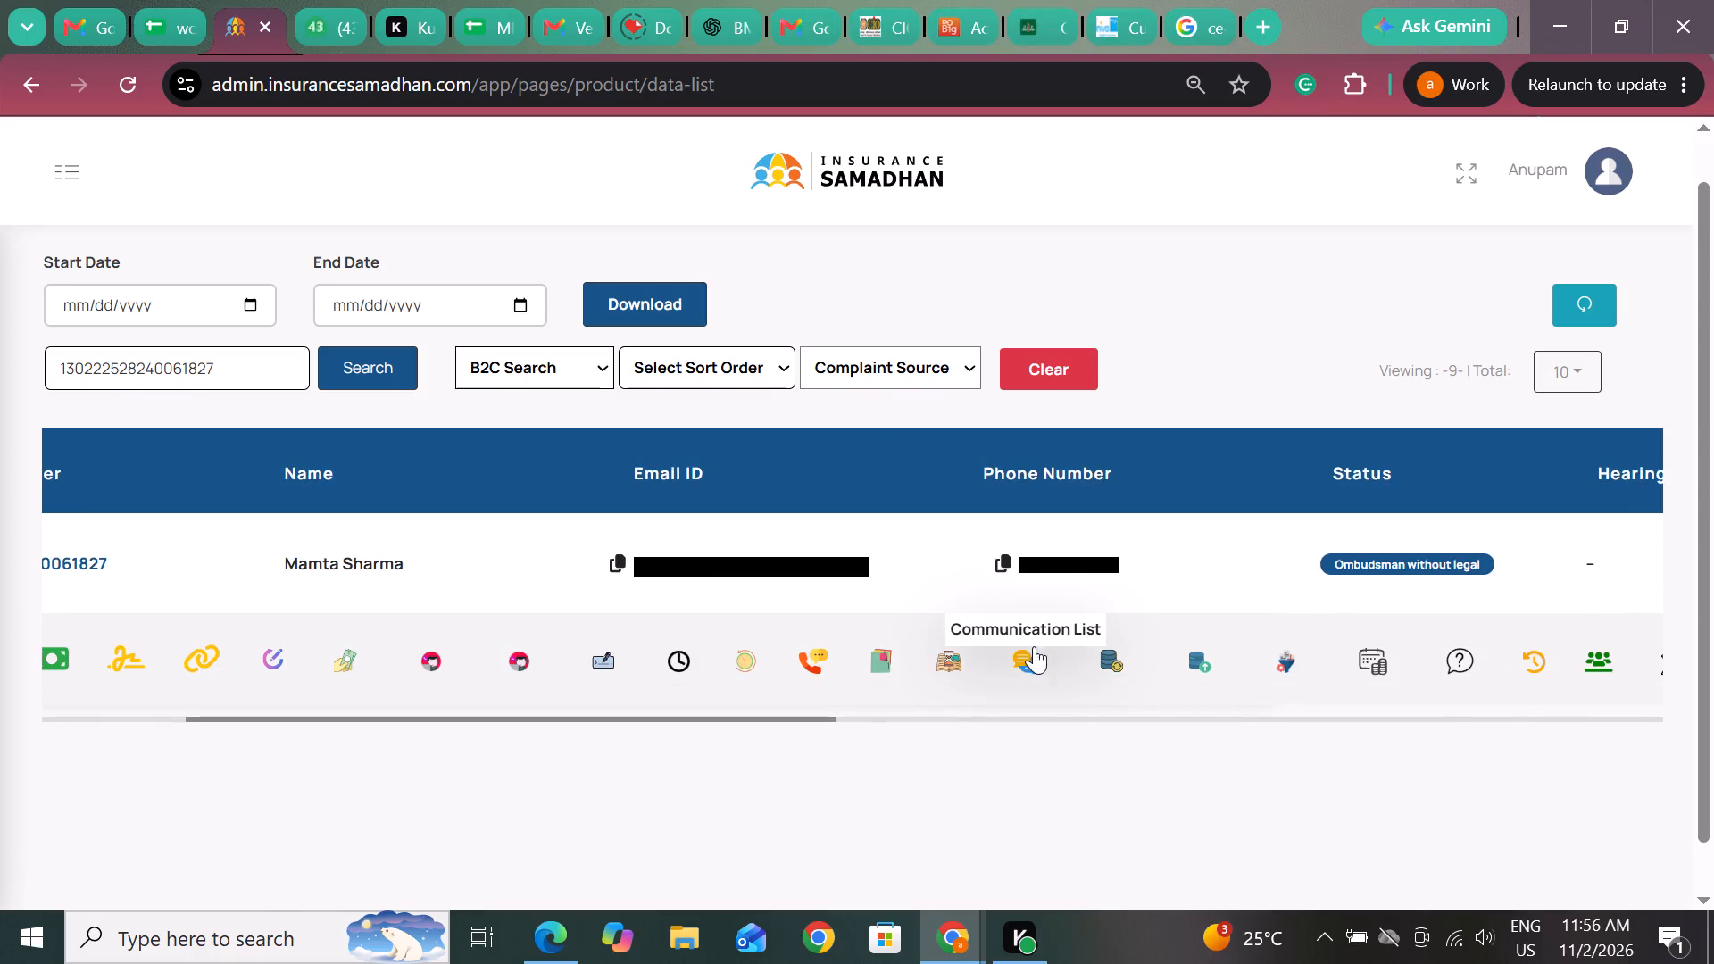
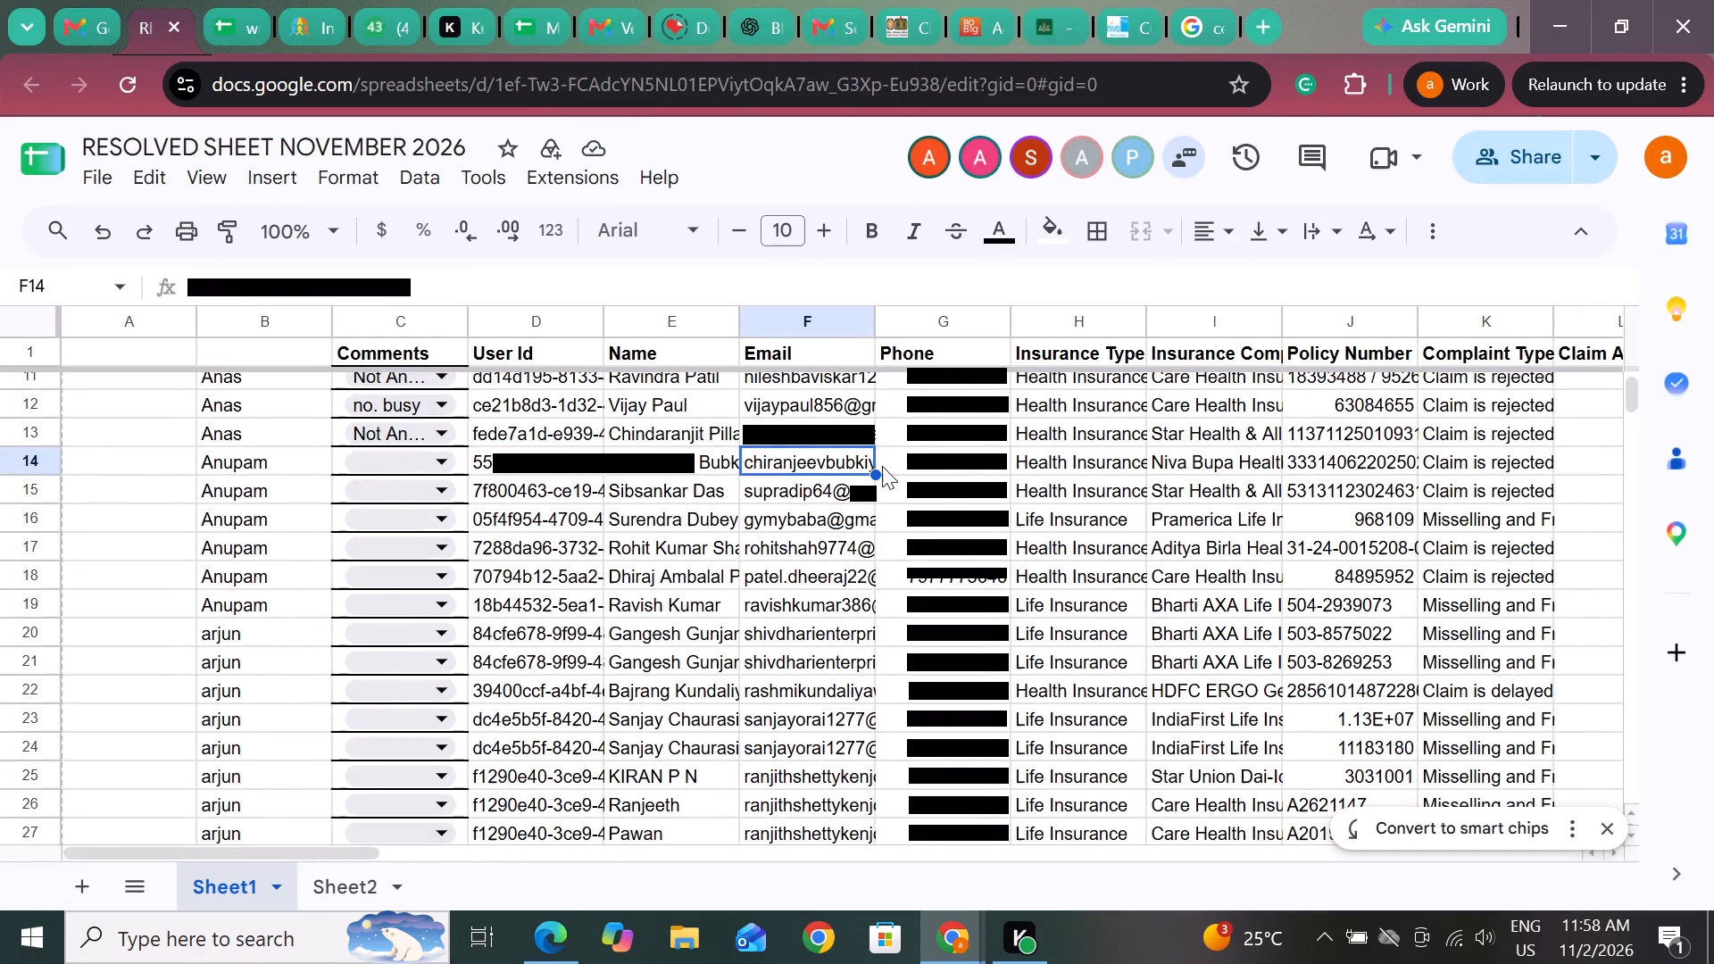
click(881, 466)
key(ctrl+c)
key(ctrl+c)
click(971, 43)
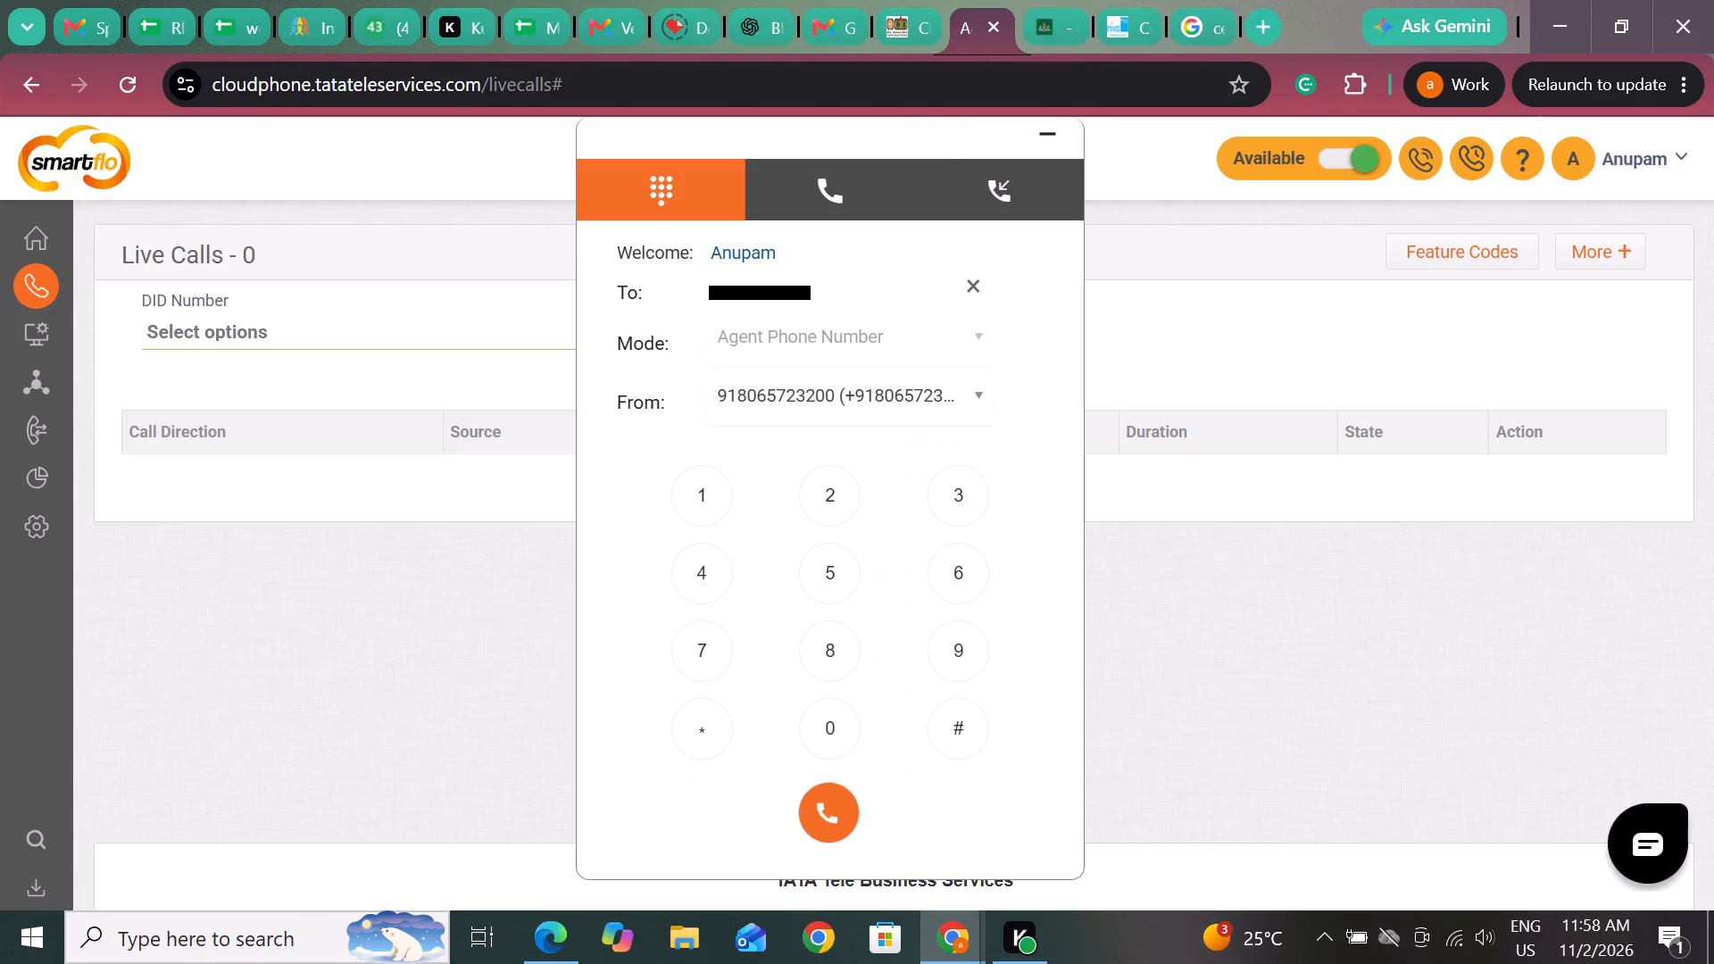
ctrl+double_click(791, 282)
key(ctrl+v)
click(828, 810)
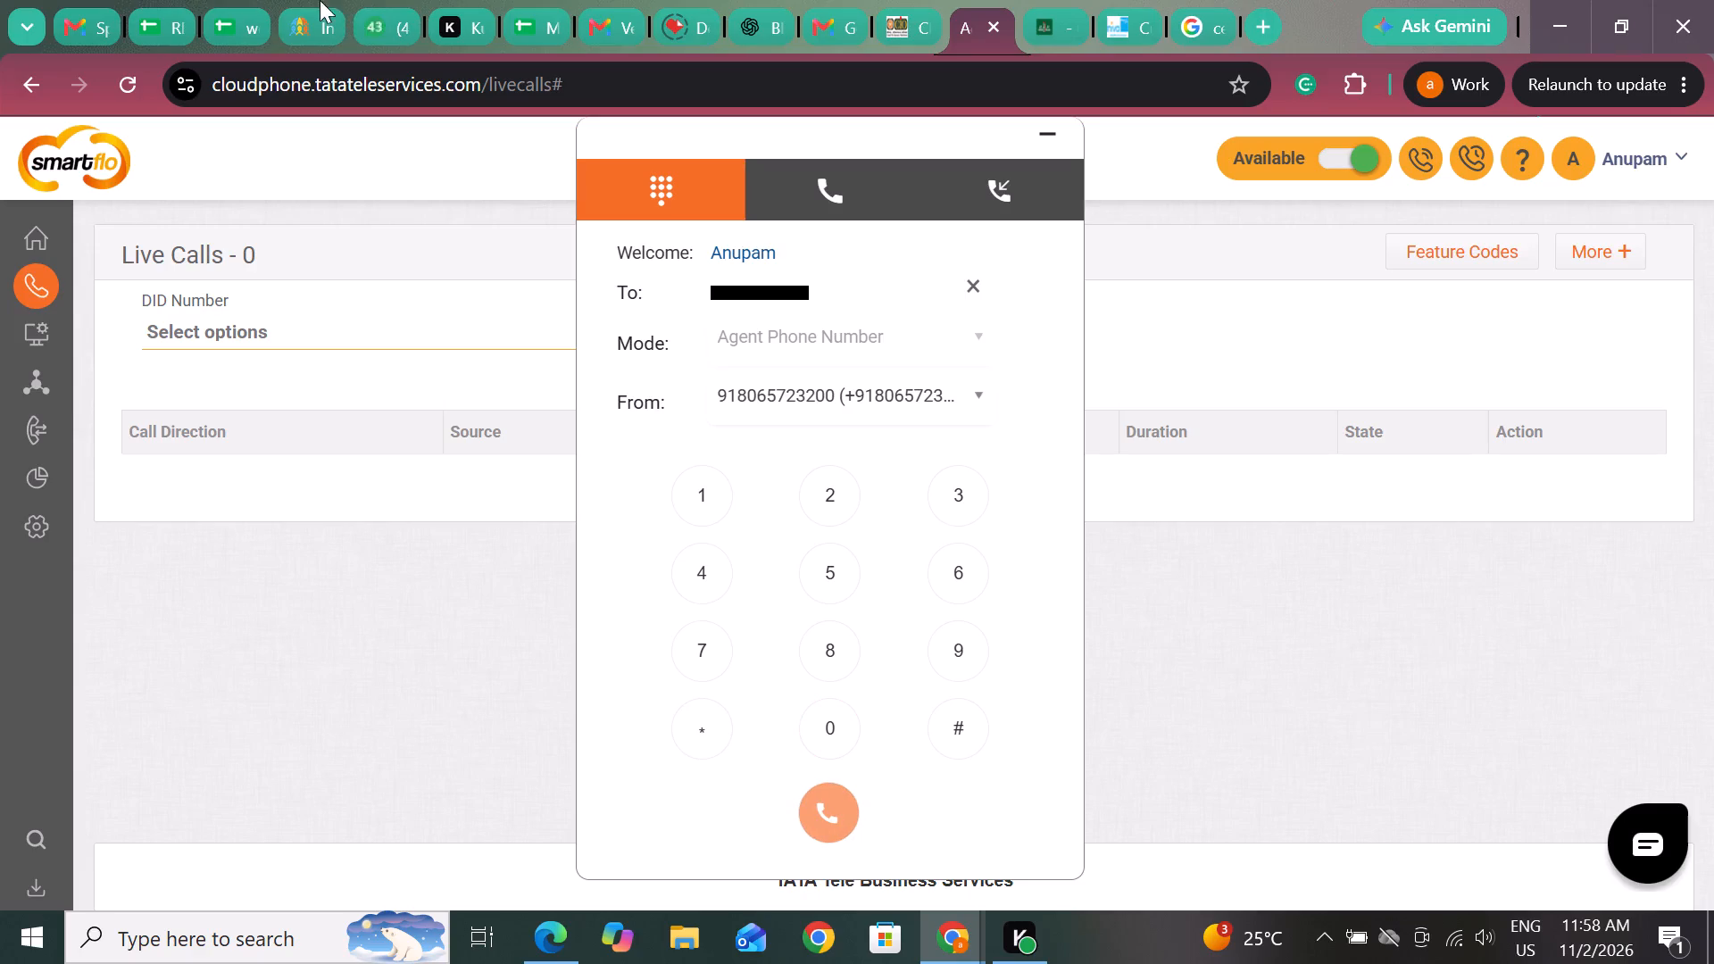
Switch to the Insurance Samadhan complaints list and search for the customer's copied phone number in place of the previous policy number.
click(312, 33)
scroll(447, 576, right, 3)
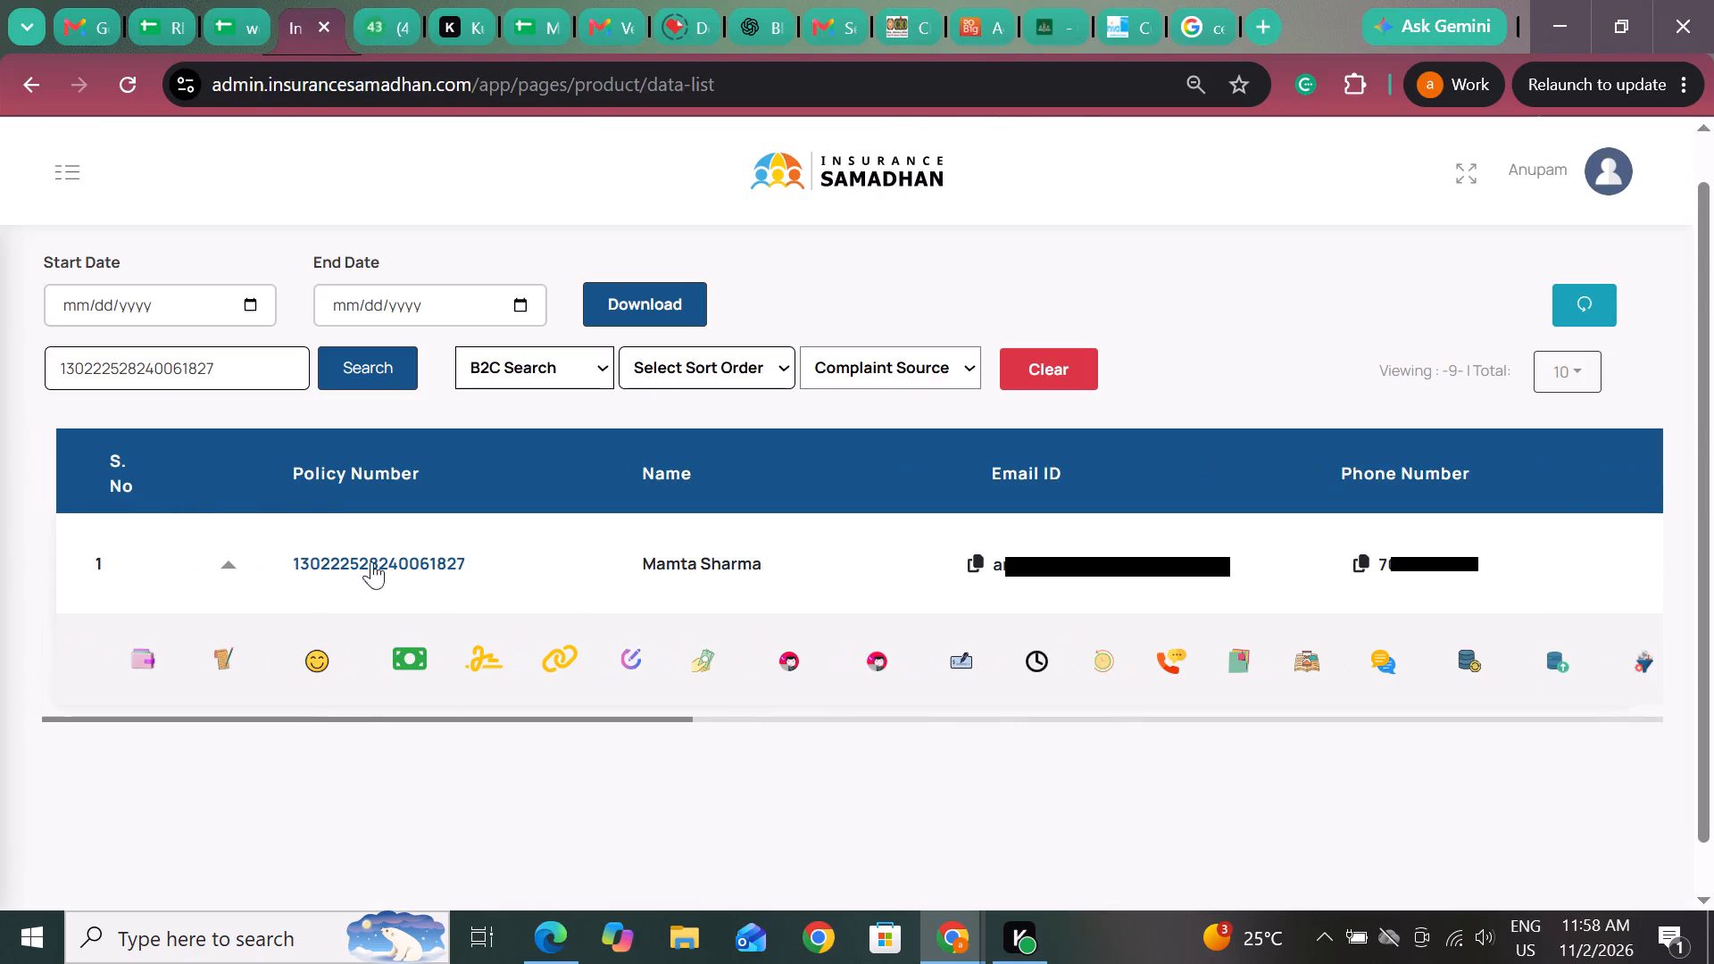
triple_click(196, 379)
key(ctrl+v)
click(349, 351)
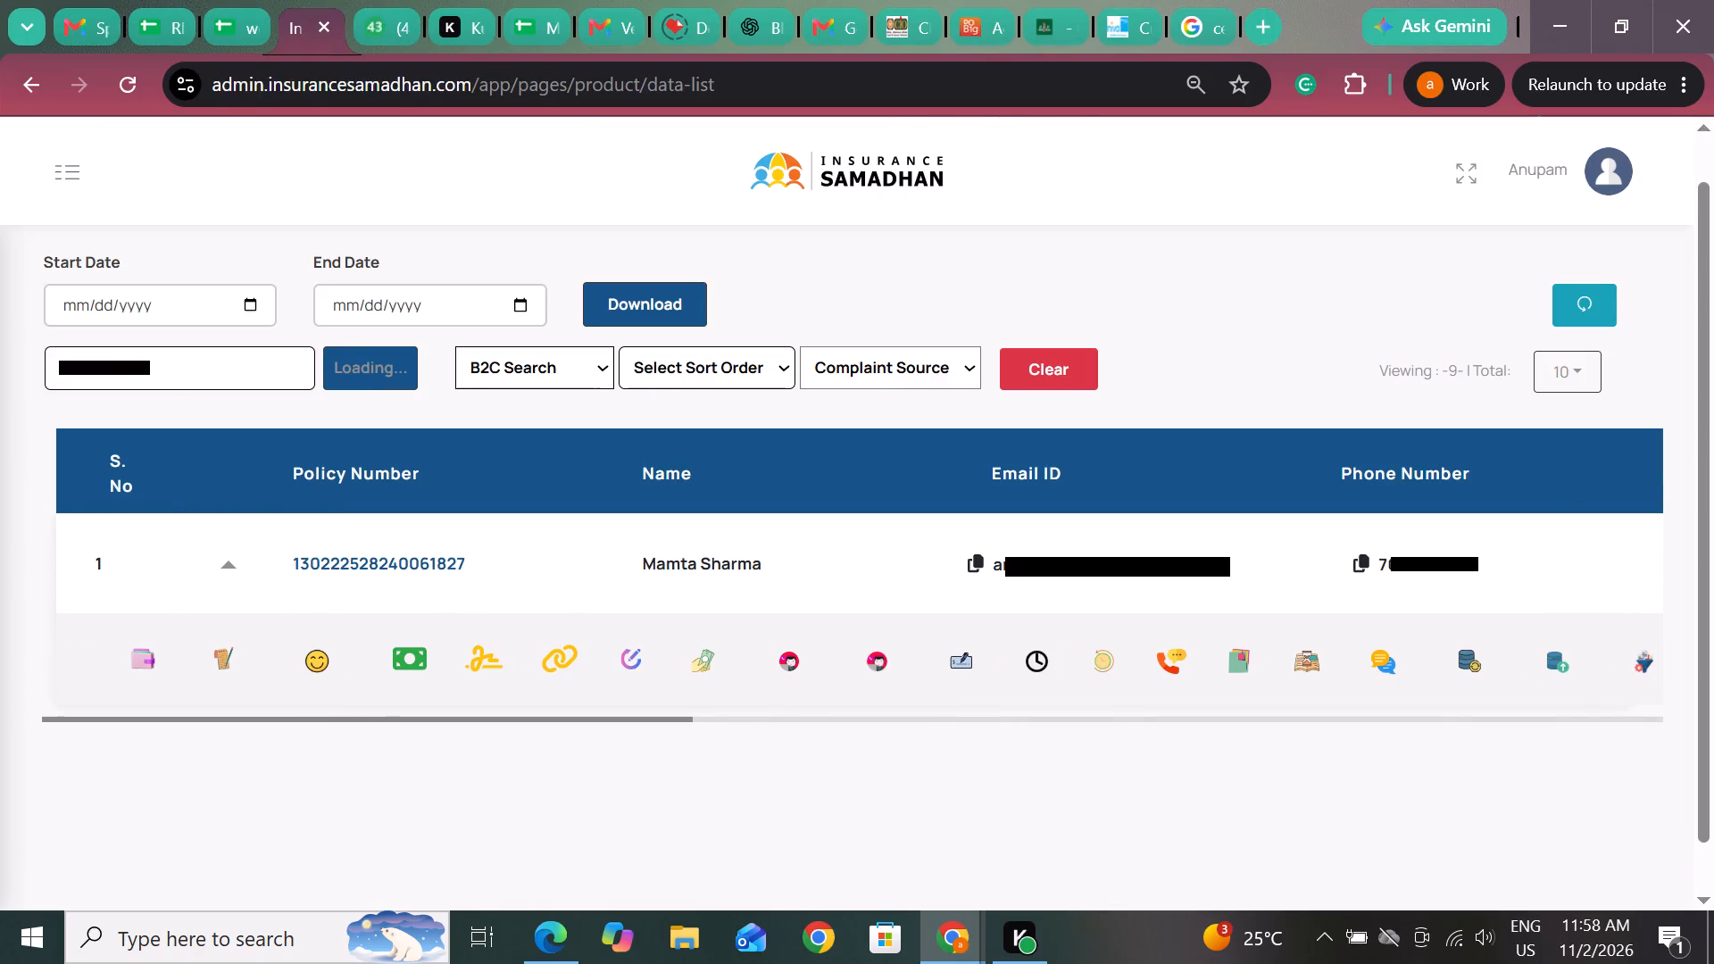
Examine the status, insurance company, claim amount and complaint type of the customer's complaints in the admin portal search results.
scroll(553, 561, left, 1)
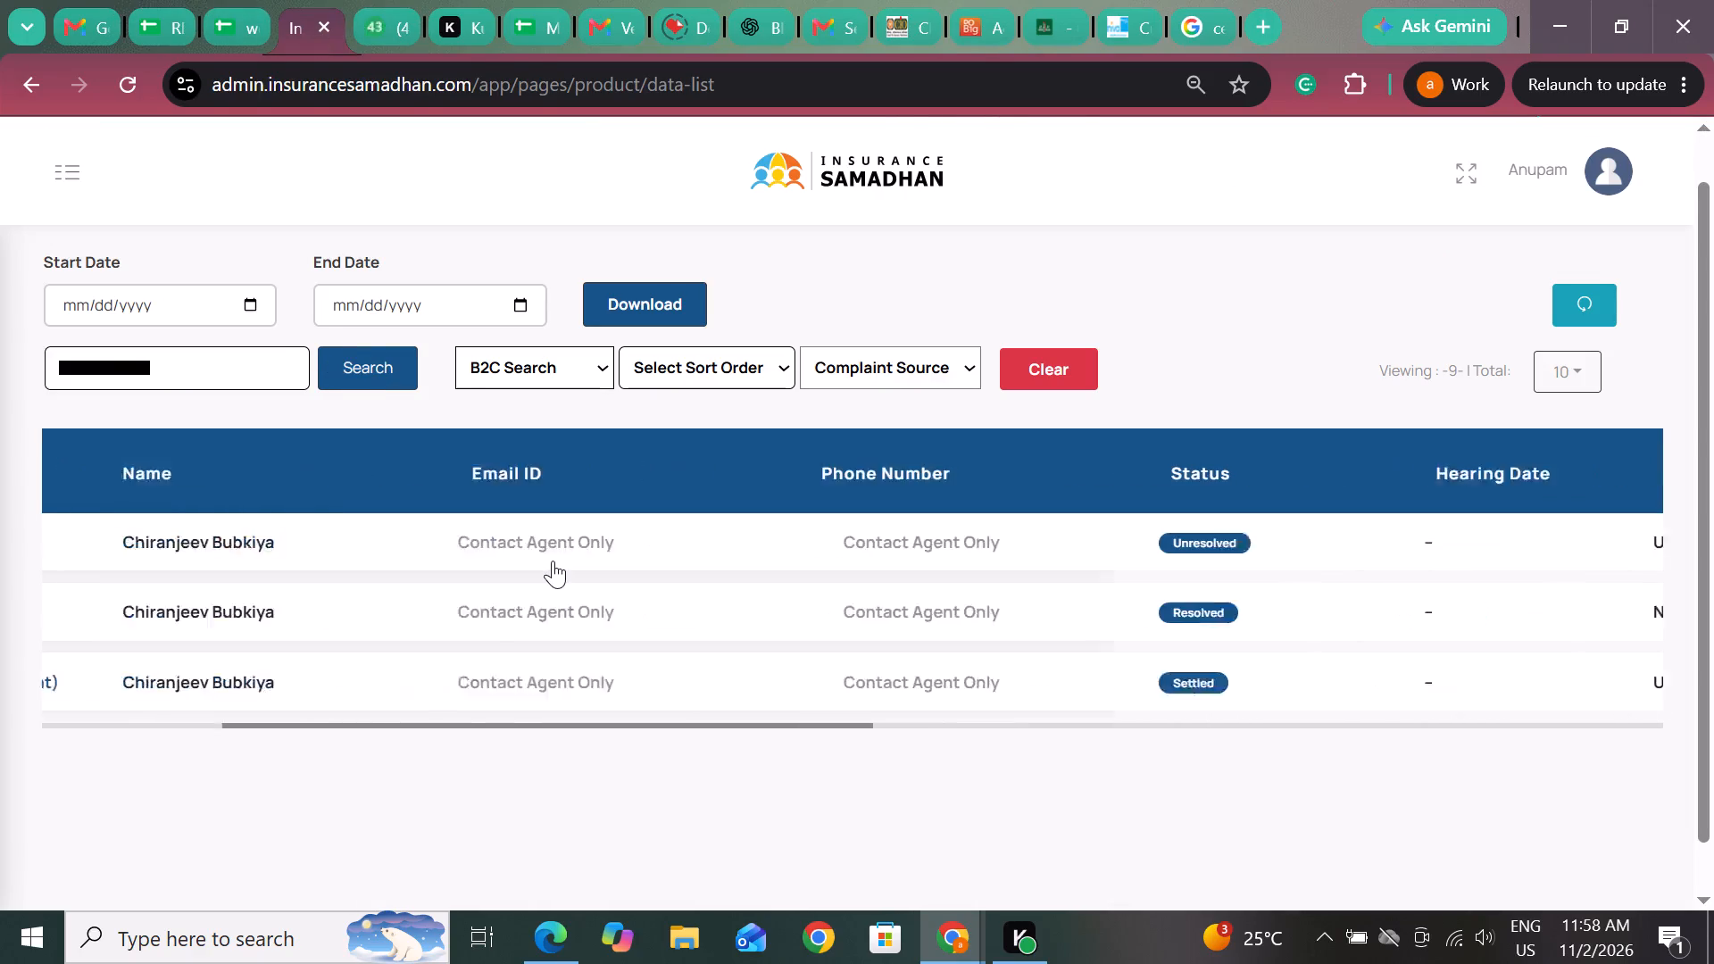
scroll(553, 561, left, 2)
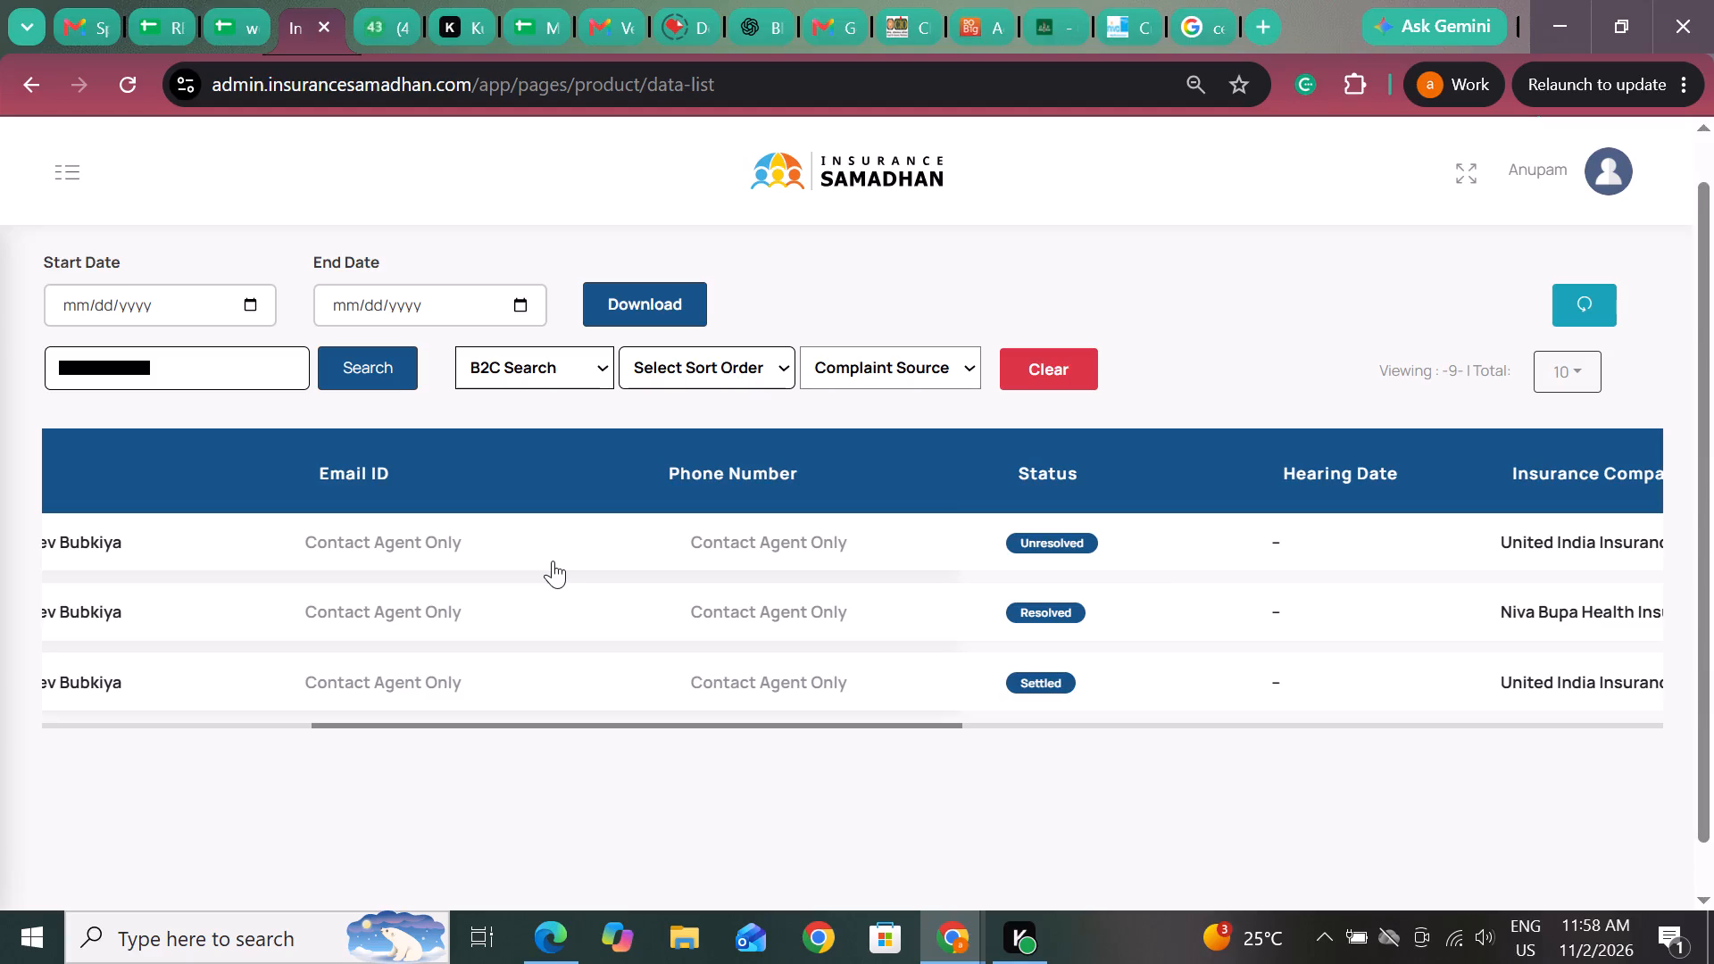
scroll(553, 561, down, 1)
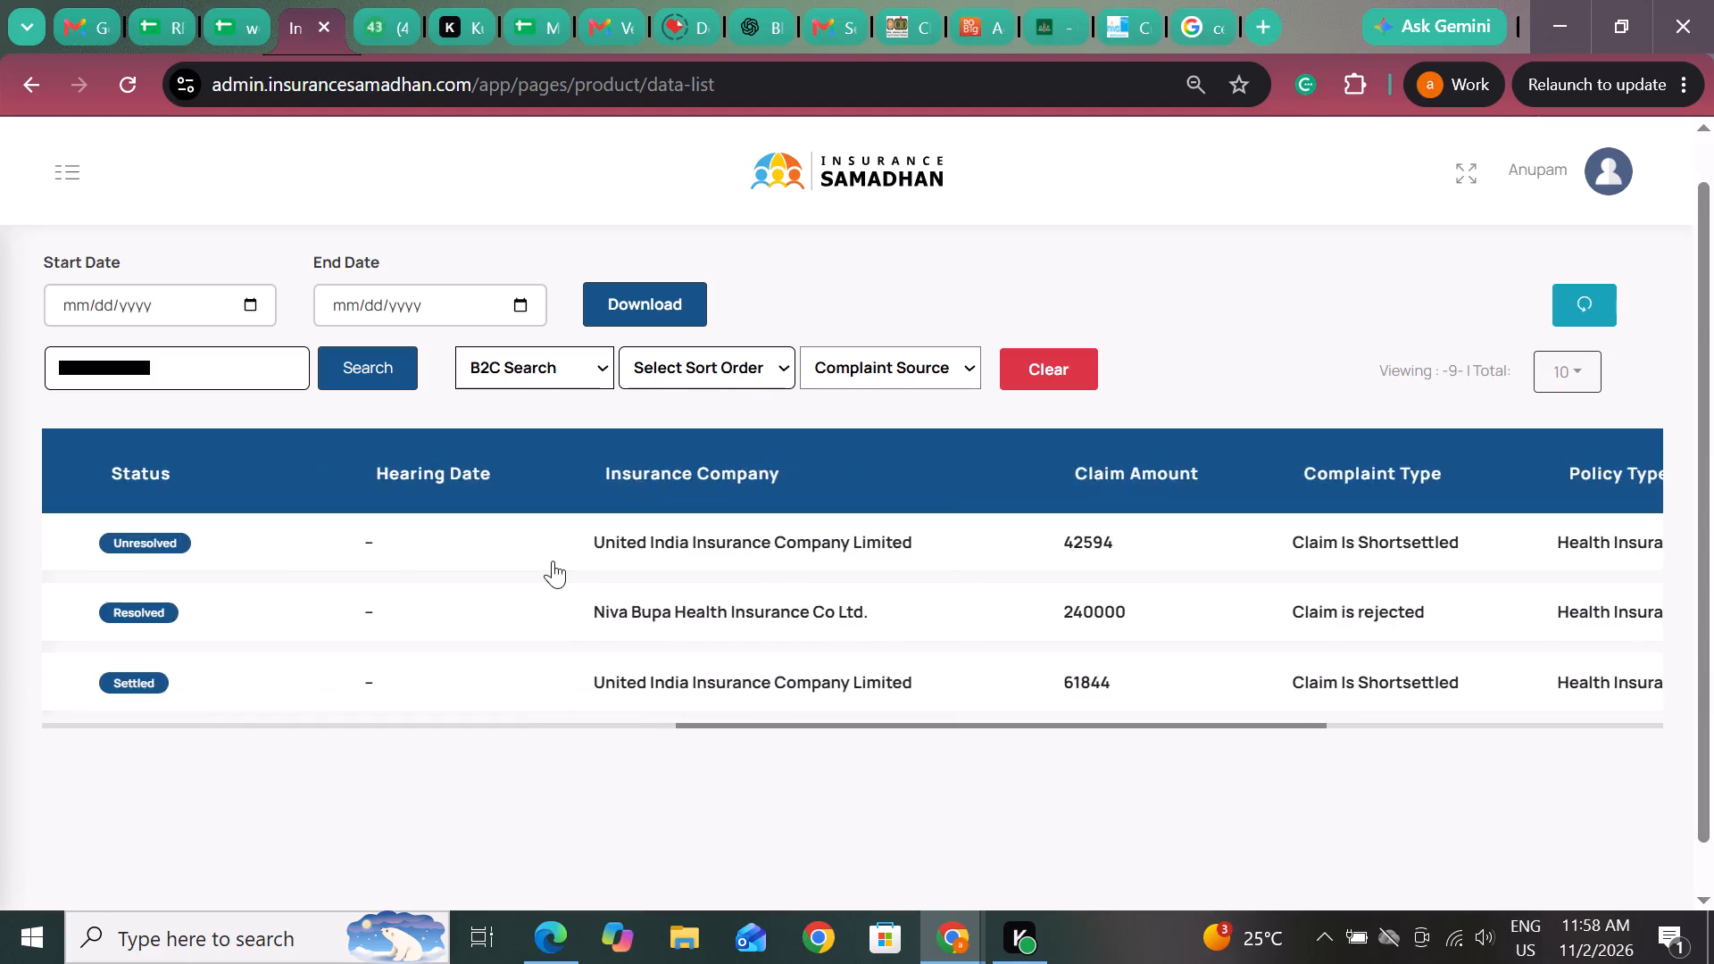
scroll(553, 561, down, 1)
Switch to the RESOLVED SHEET NOVEMBER 2026 spreadsheet and set the Comments entry in row 14 to Not Answering.
click(178, 35)
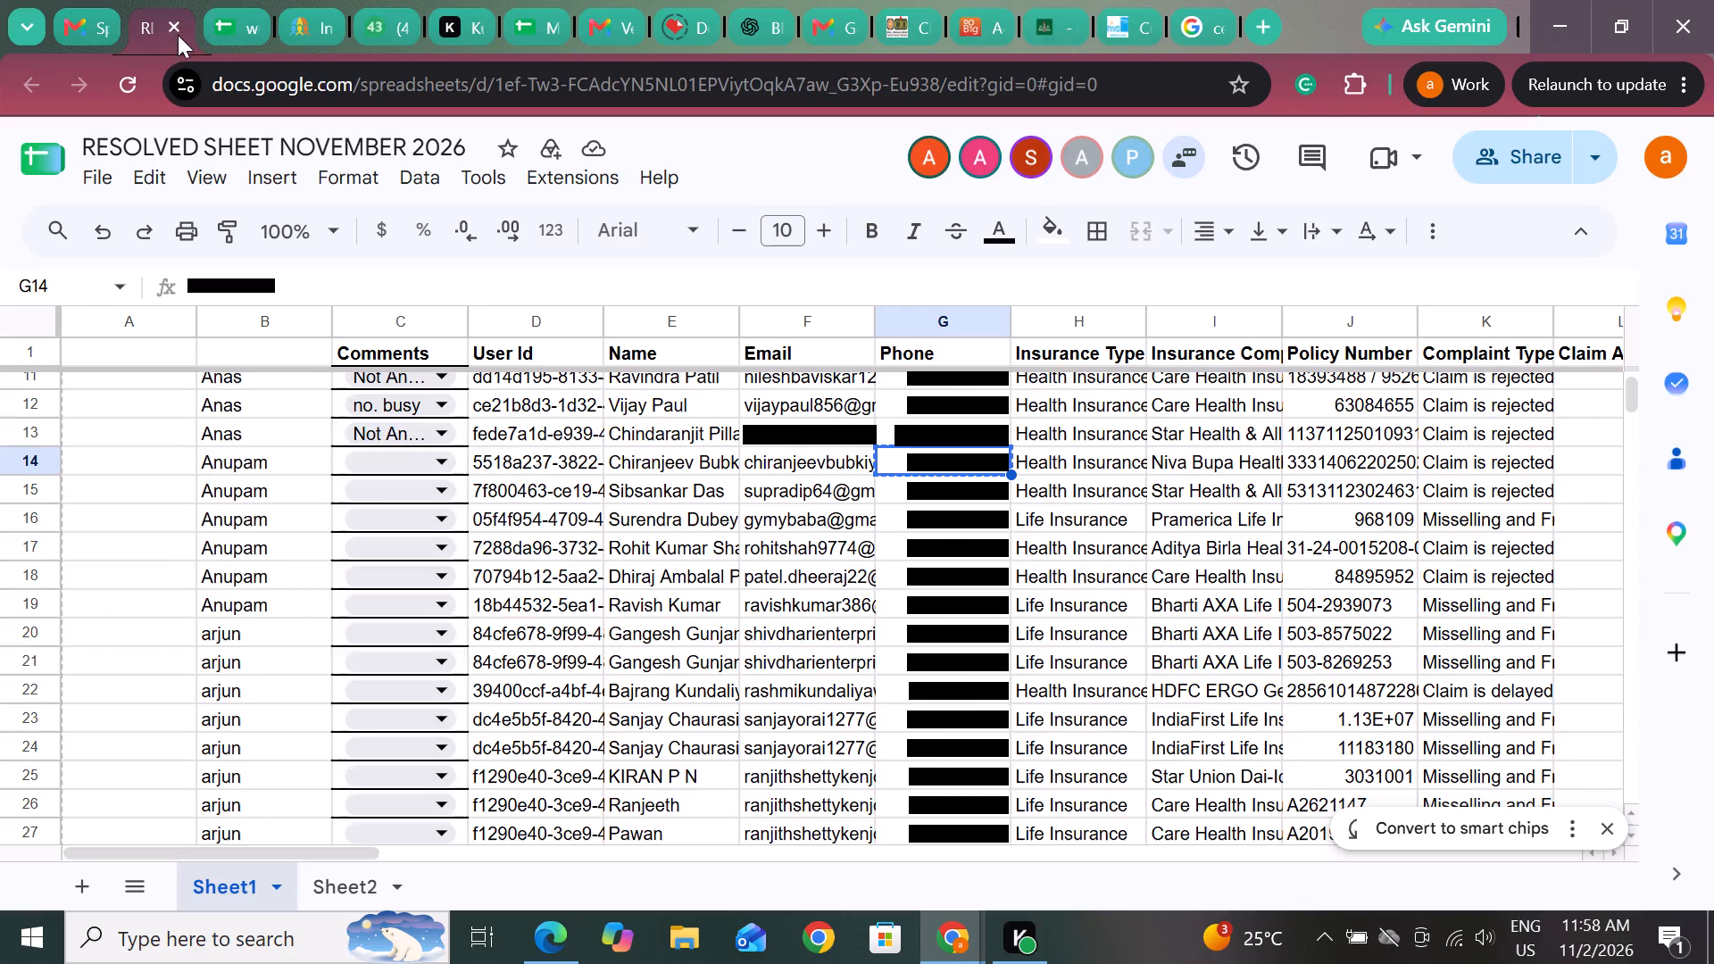
click(268, 462)
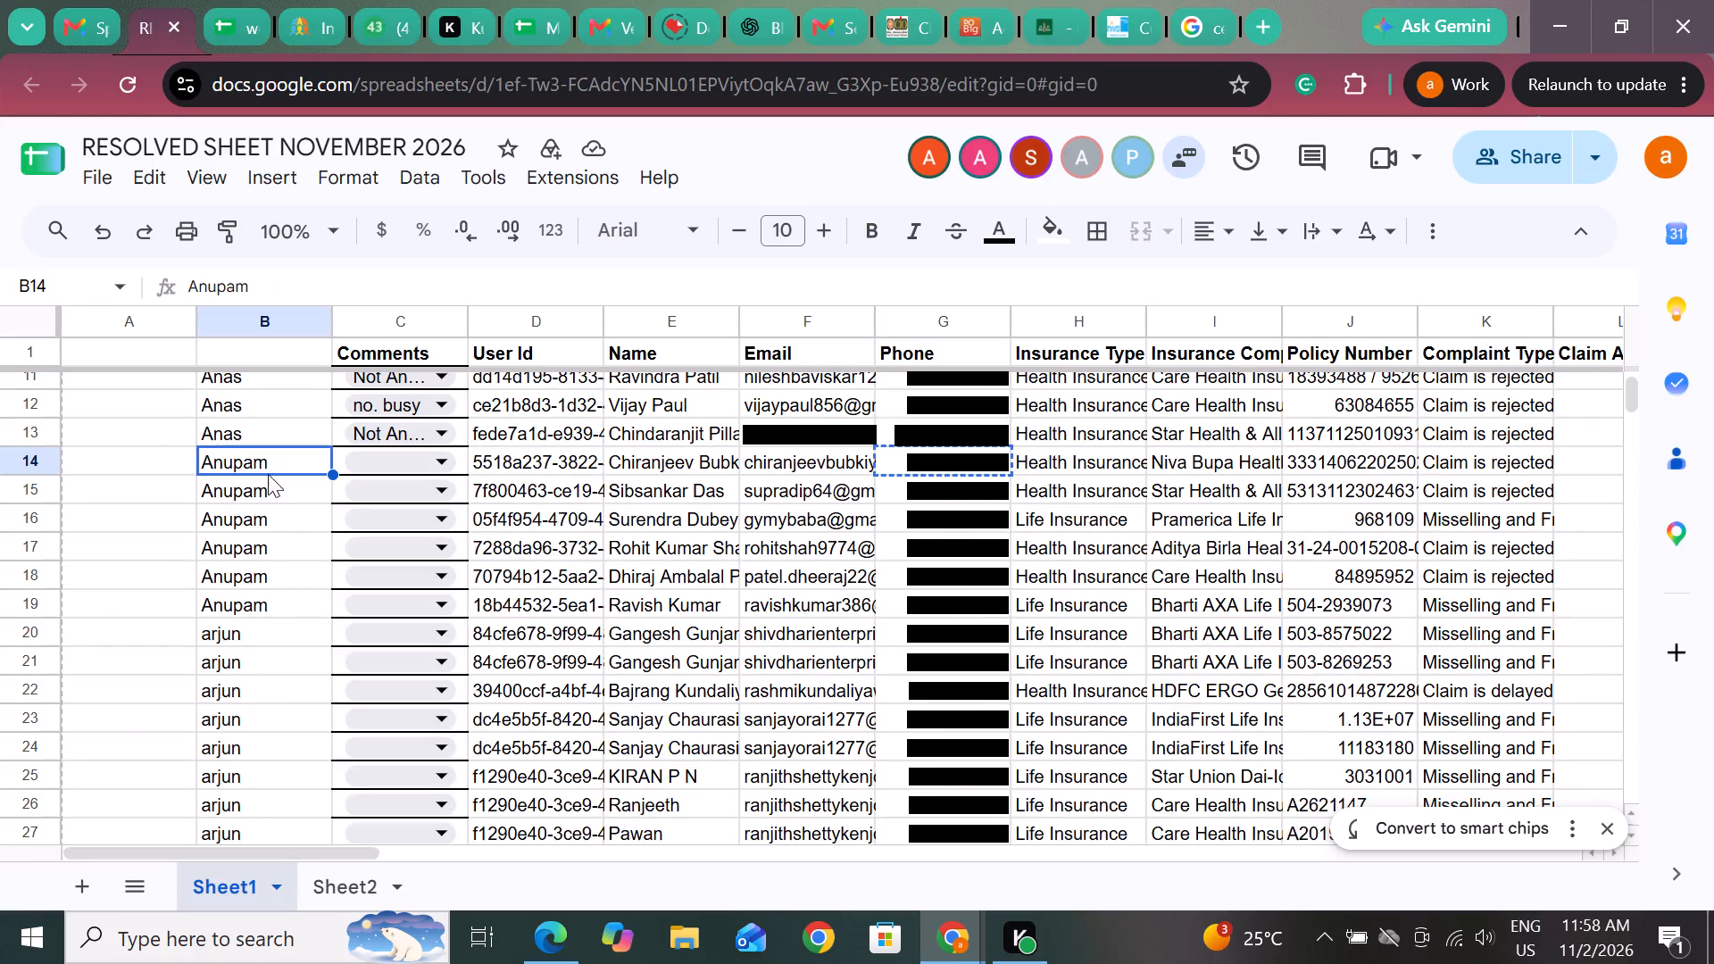
click(266, 512)
click(272, 461)
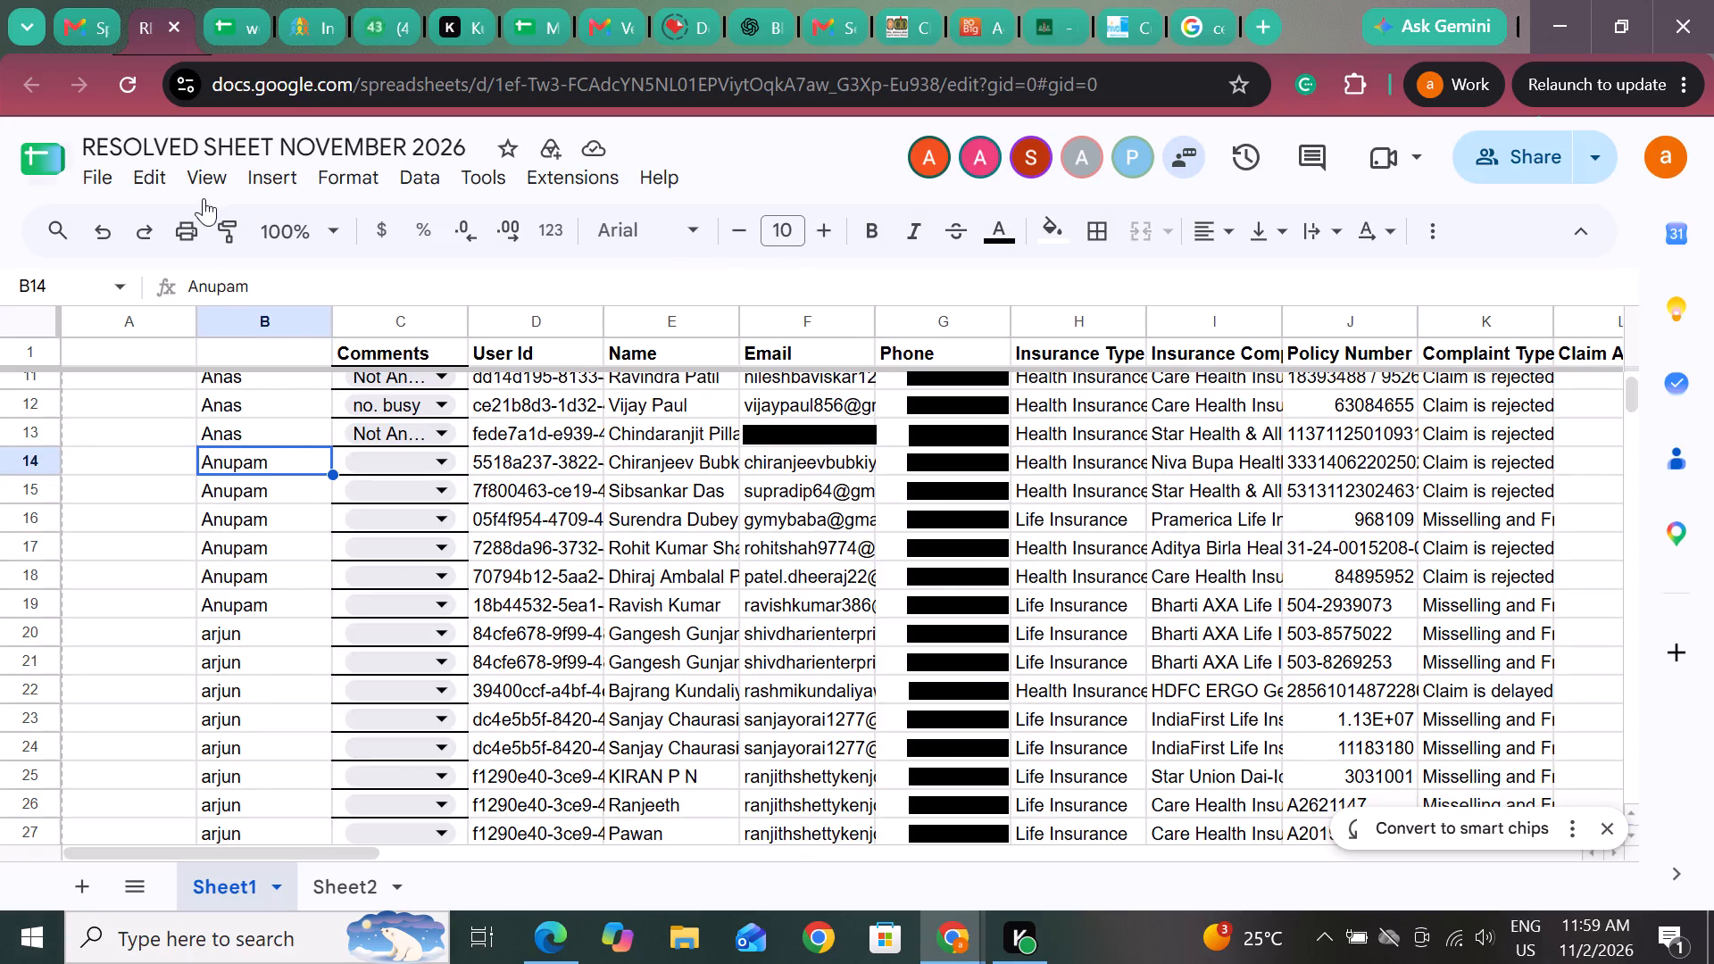
click(420, 466)
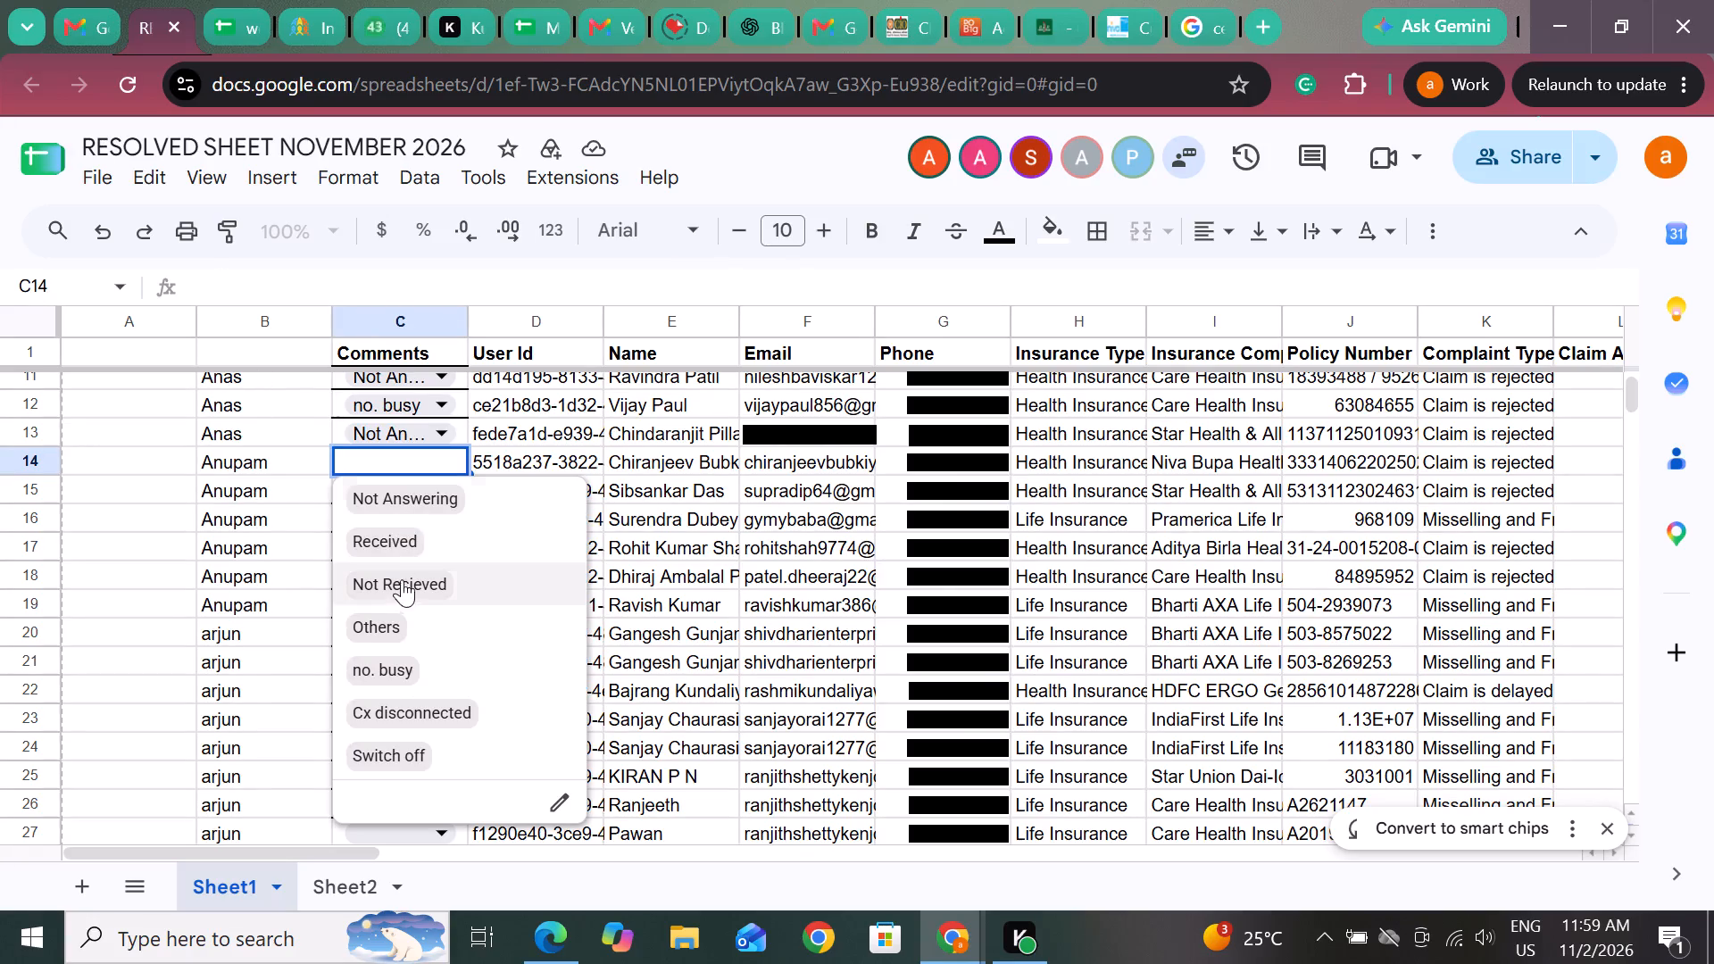
click(389, 498)
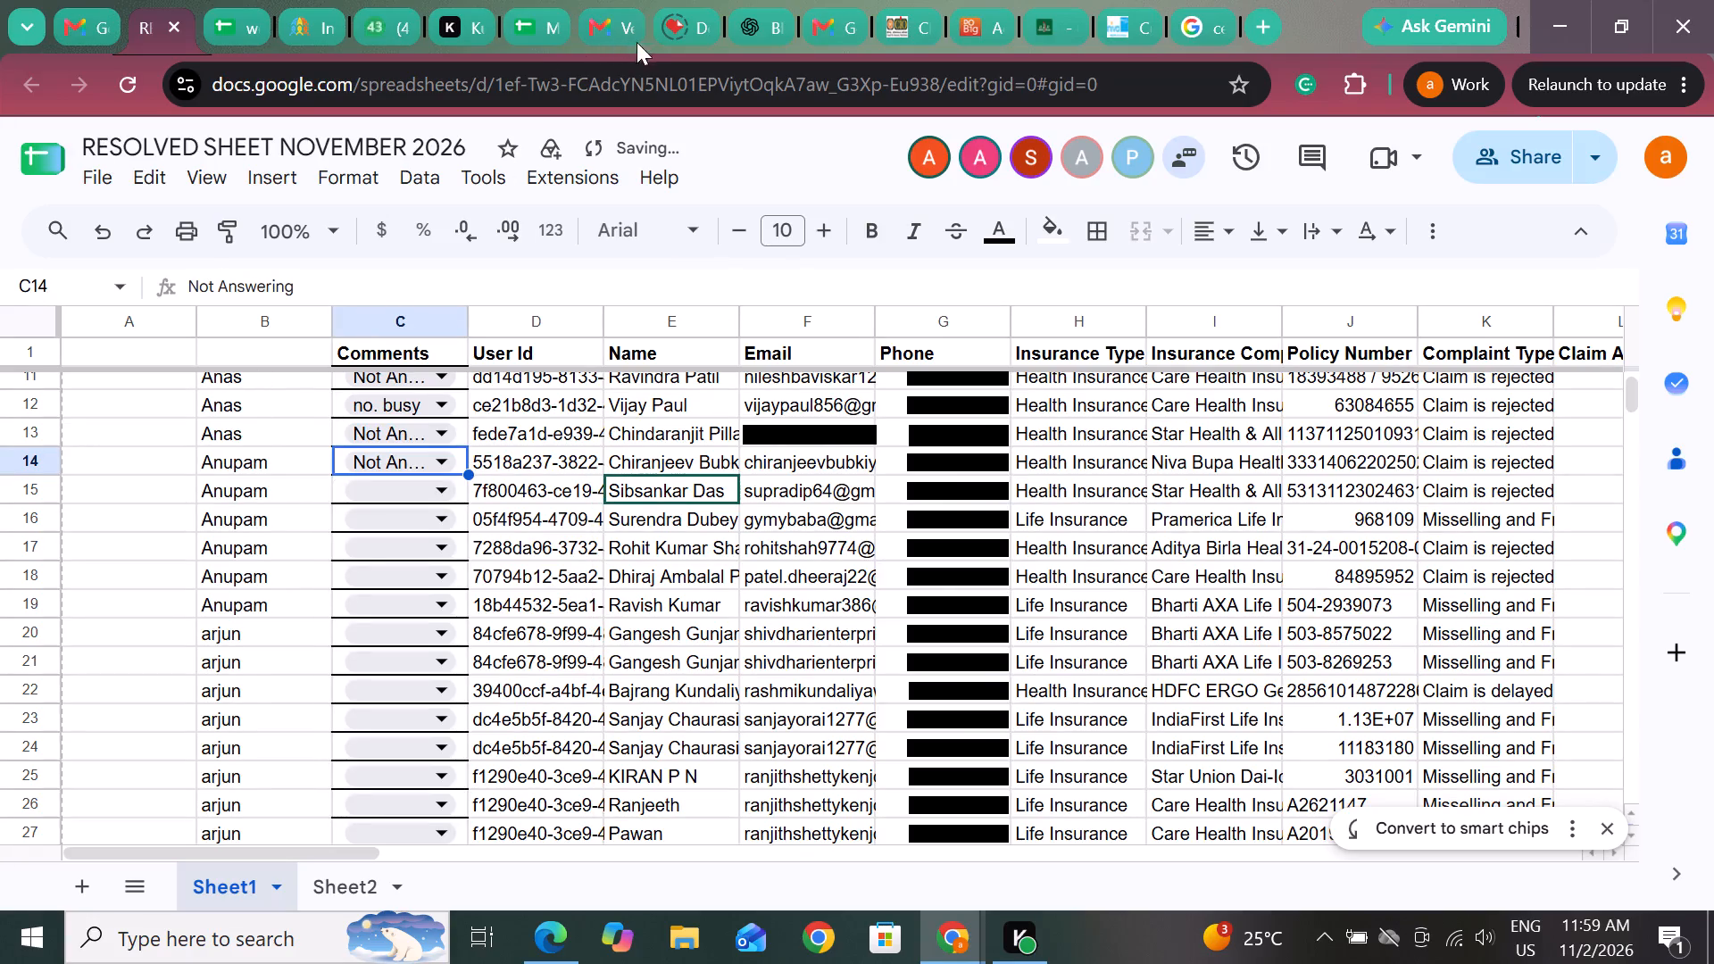